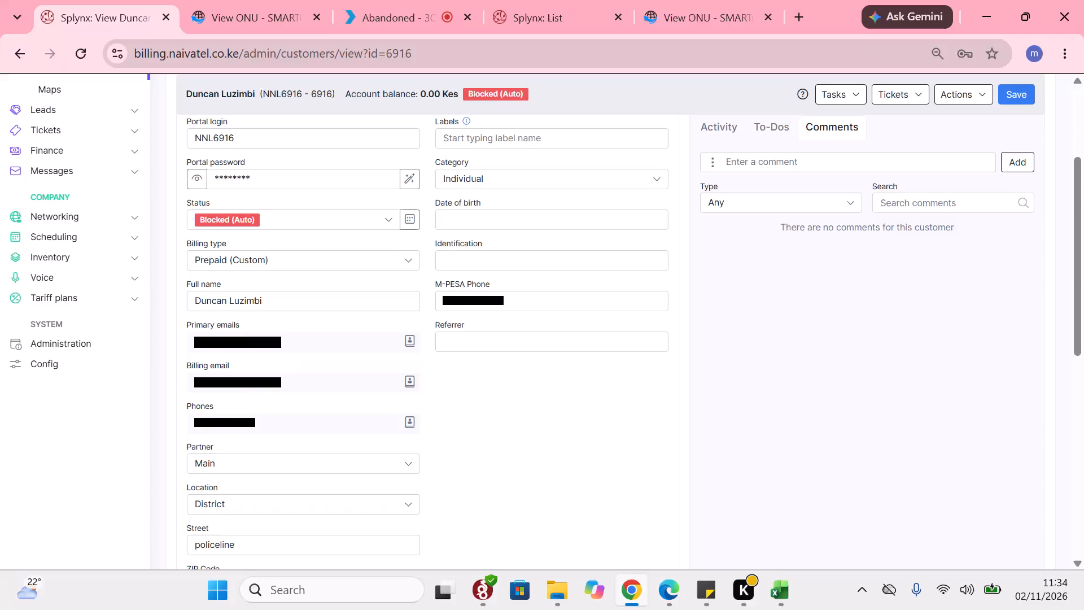
Add the comment "Rc; no response" to the open blocked customer's record.
text(Rc; no response)
key(space)
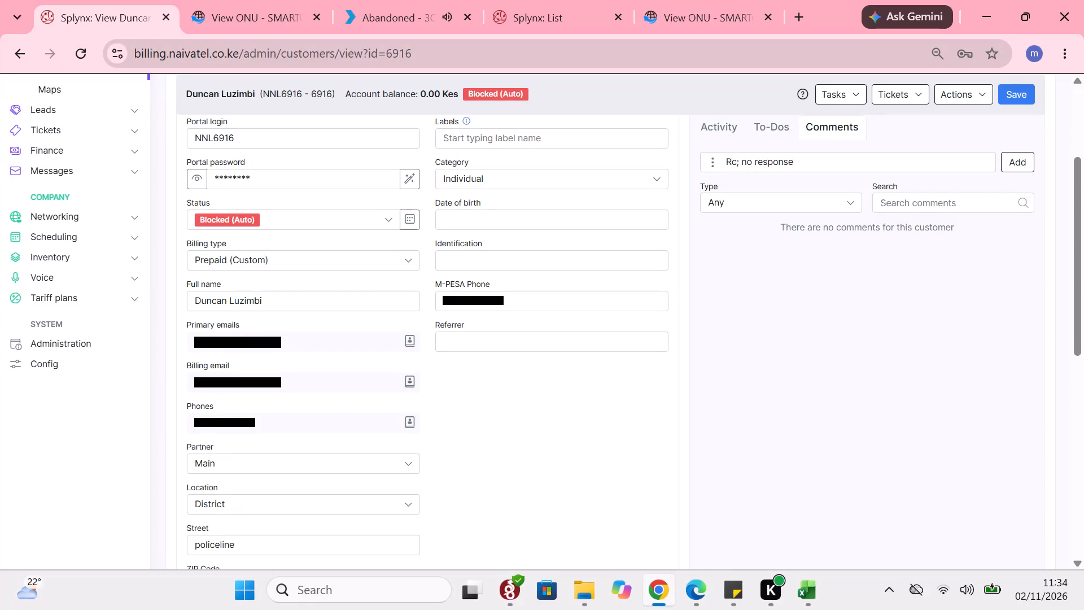
click(1014, 165)
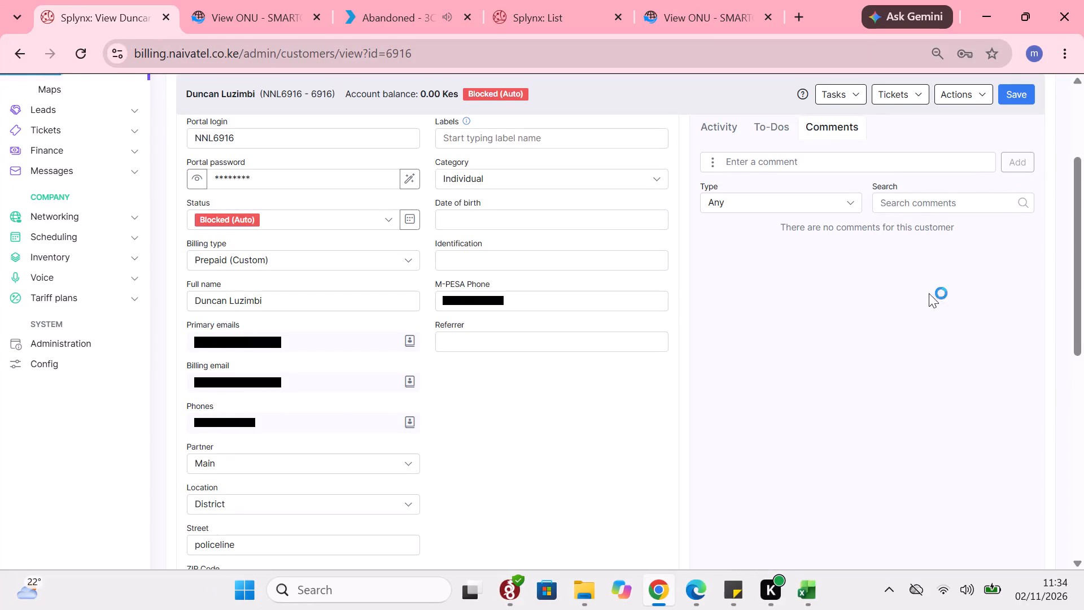
Switch to the blocked-customers workbook in Excel and enter "no response" in column P of row 25.
click(812, 594)
key(Right)
key(Right)
key(Right)
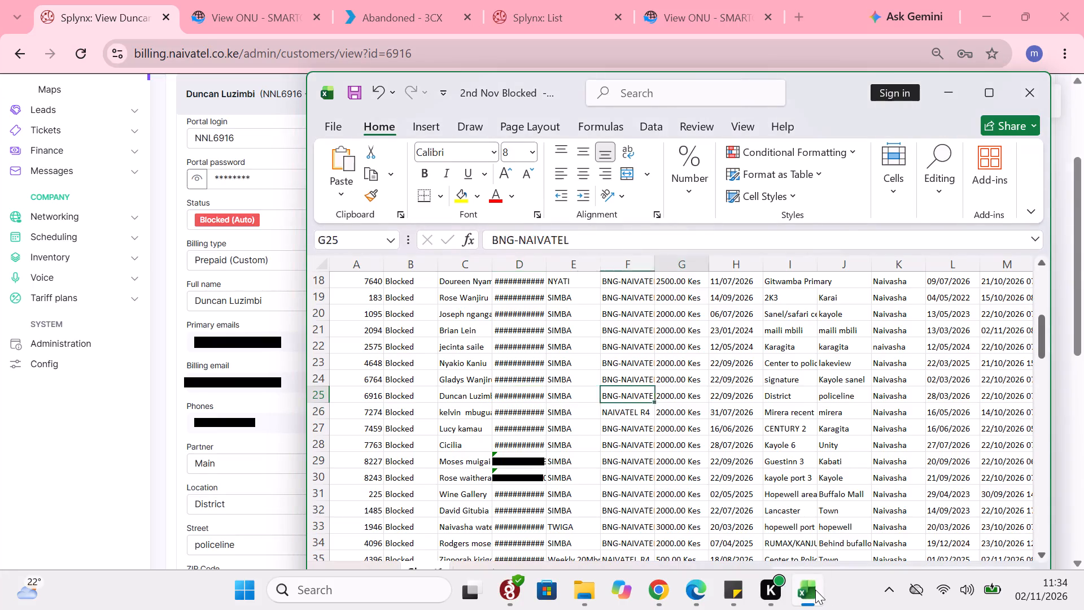
key(Right)
key(Right)
key(Right)
key(Right)
key(Right)
key(Right)
key(Right)
key(Right)
key(Right)
key(Right)
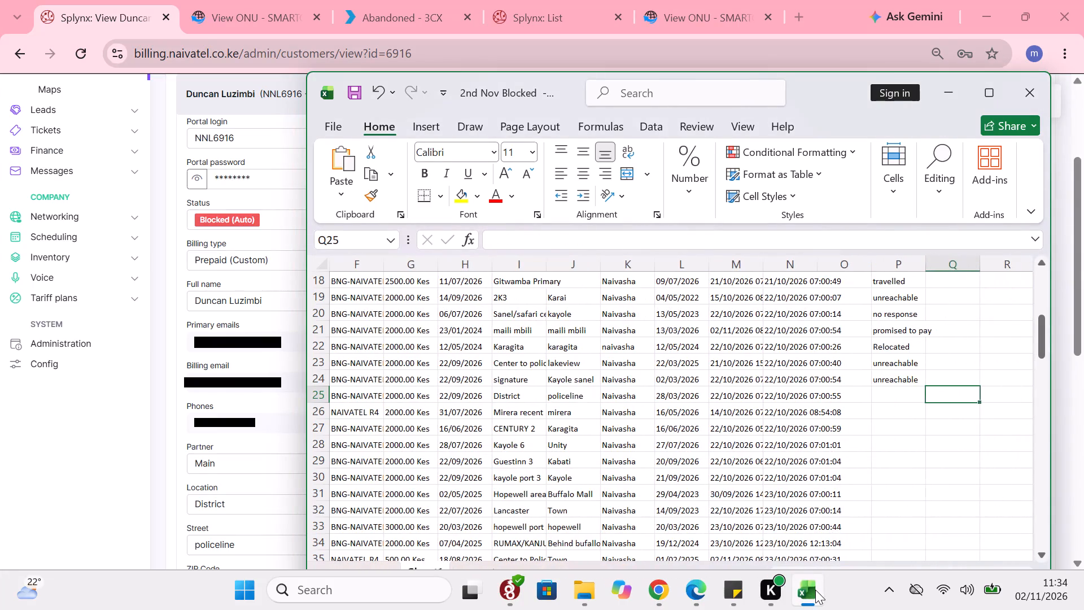
key(Left)
text(no)
key(Return)
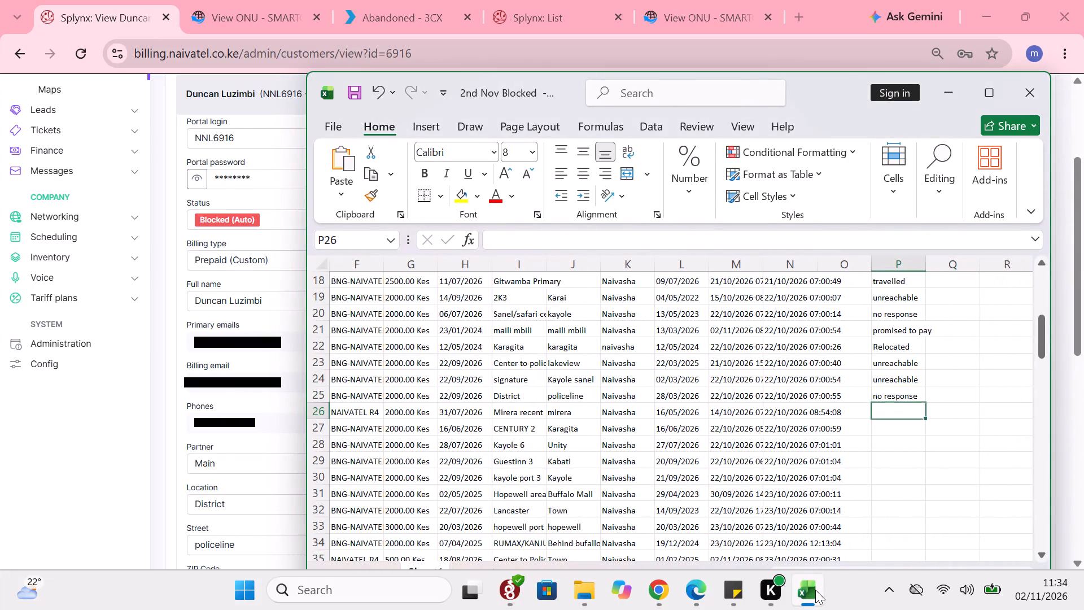
Copy the customer name in column C of row 26.
key(Left)
key(Left)
key(Left)
key(Left)
key(Left)
key(Left)
key(Left)
key(Left)
key(Left)
key(Left)
key(Left)
key(Left)
key(Left)
key(Left)
key(Left)
key(Left)
key(Left)
key(Left)
key(Left)
key(Left)
key(Right)
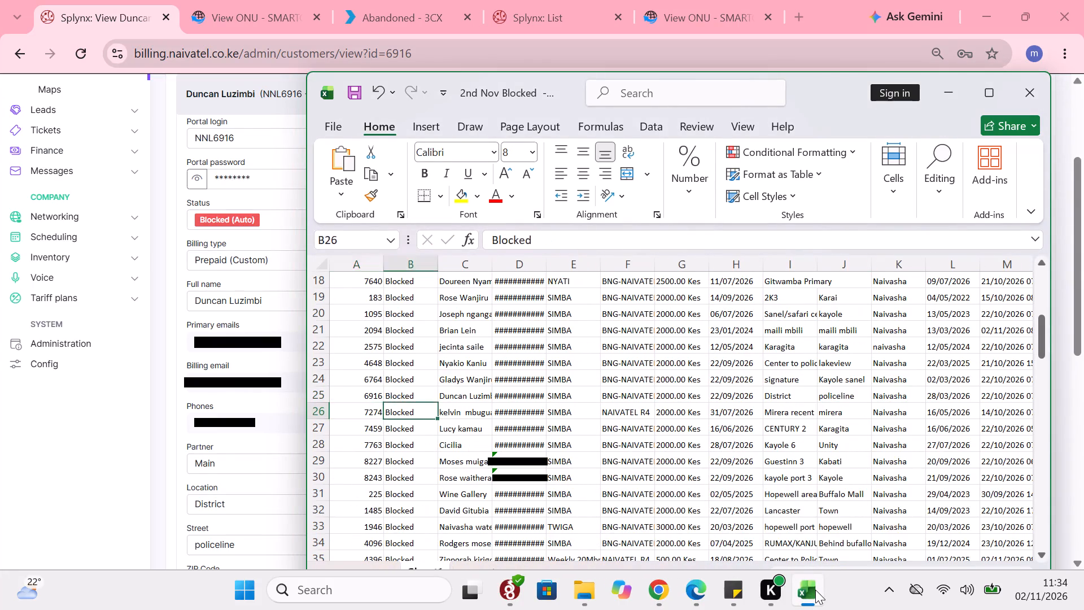
key(Right)
key(ctrl+c)
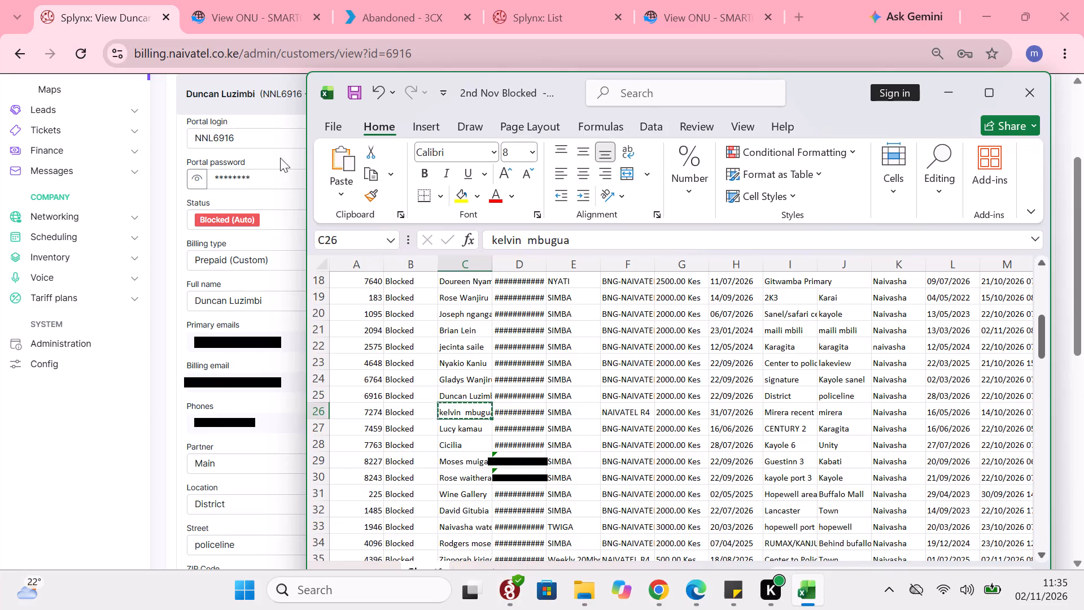
Switch back to the billing site in Chrome and go to the customer list.
scroll(62, 223, up, 8)
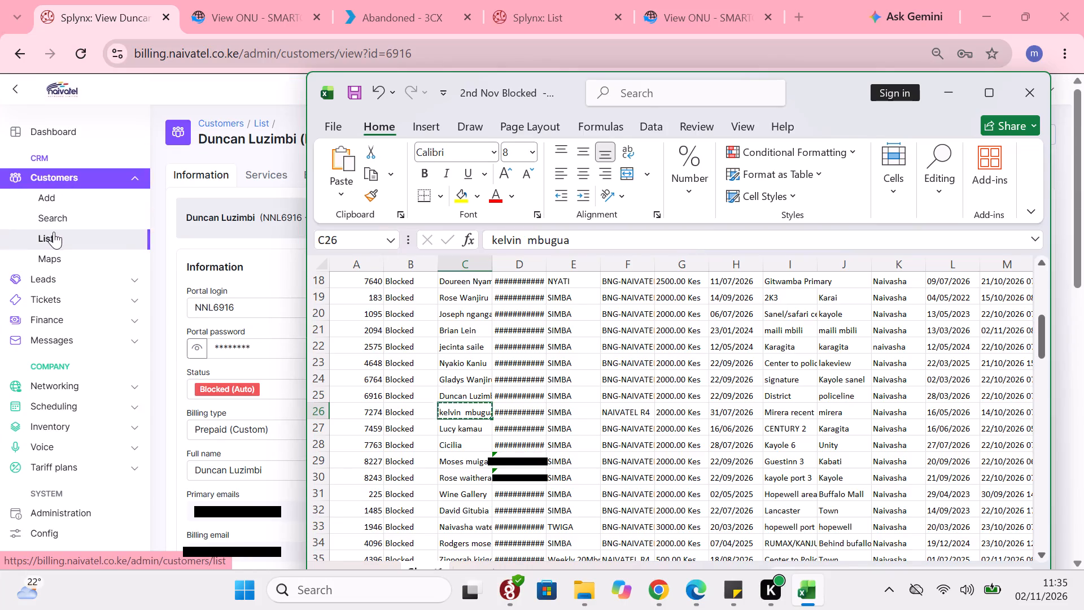
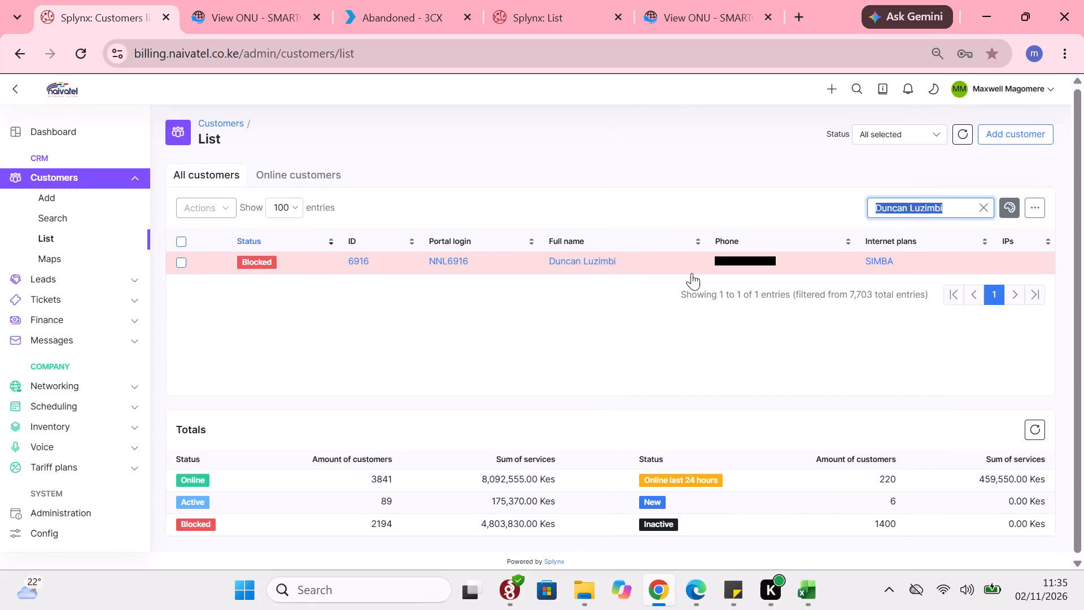
Search the customer list for the copied customer name and open the matching blocked customer's record.
key(Return)
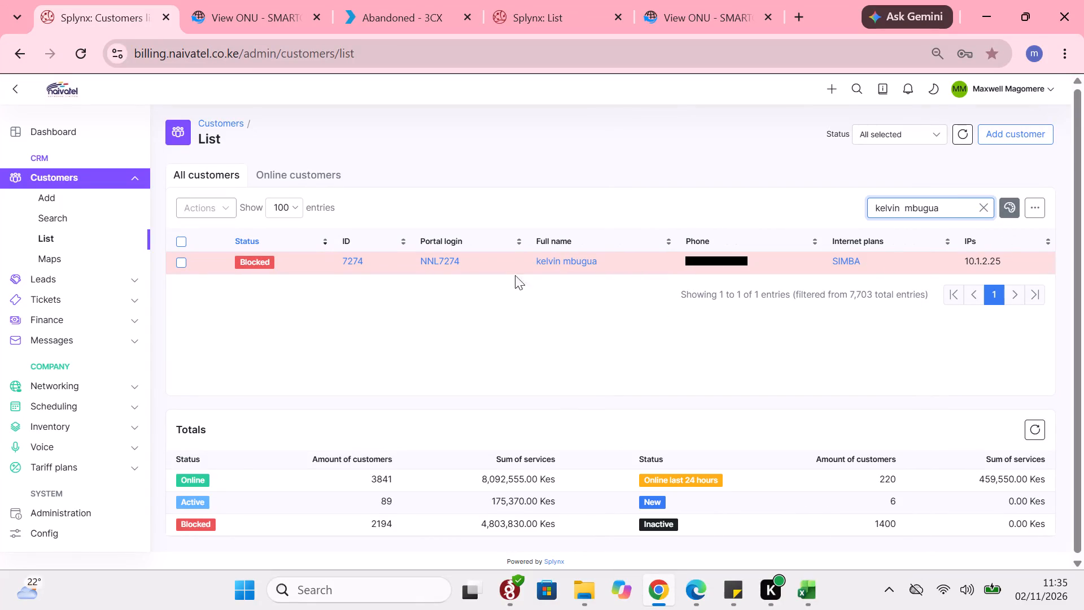
click(518, 261)
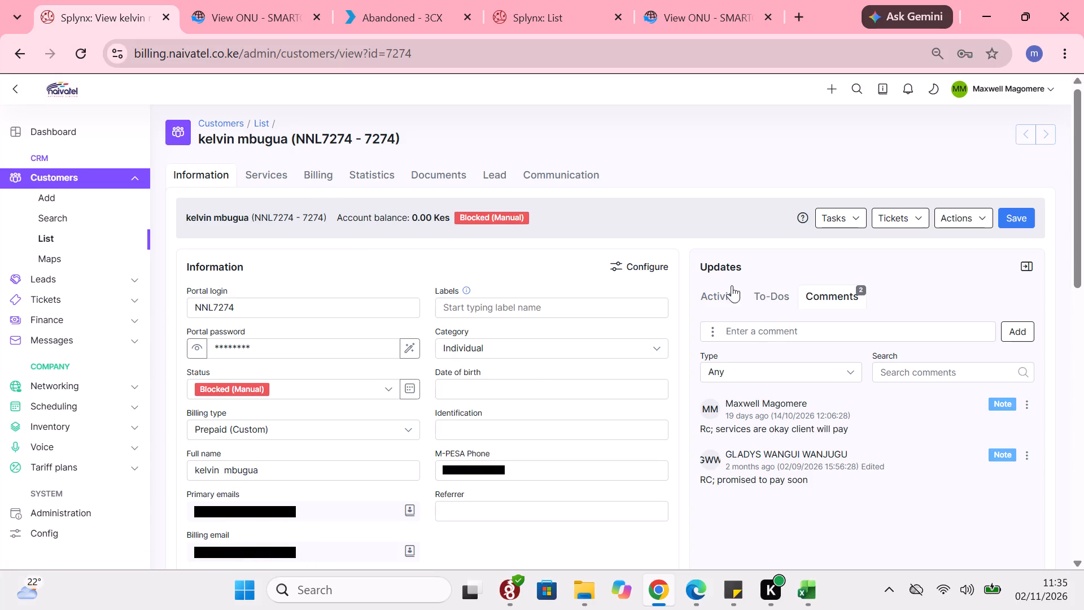
Review the customer's billing transactions, active services and existing comments, including the details of the latest correction transaction dated 18/10/2026.
click(333, 176)
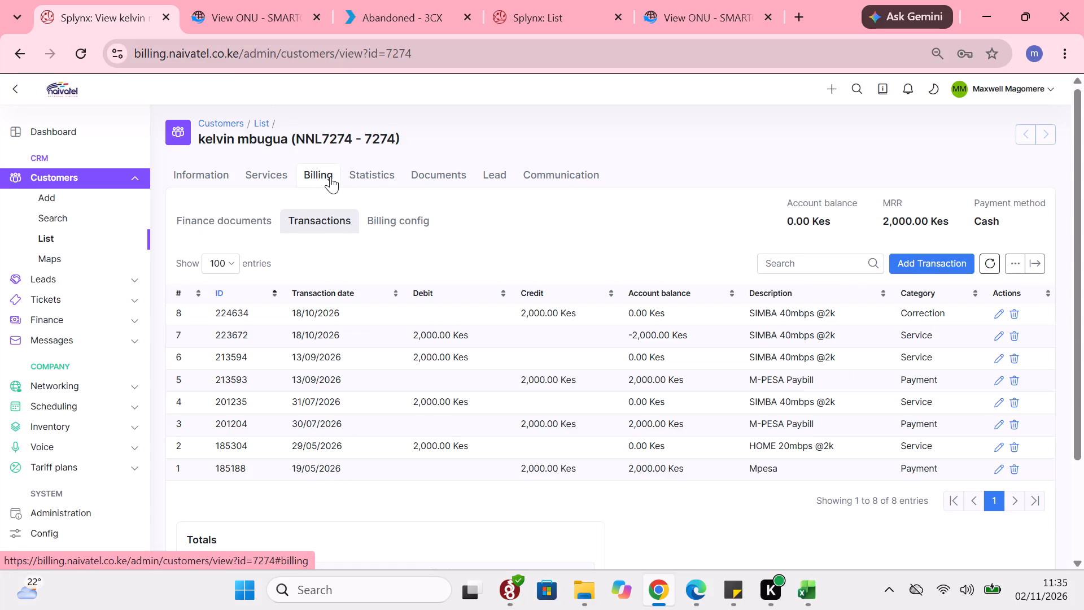
click(256, 179)
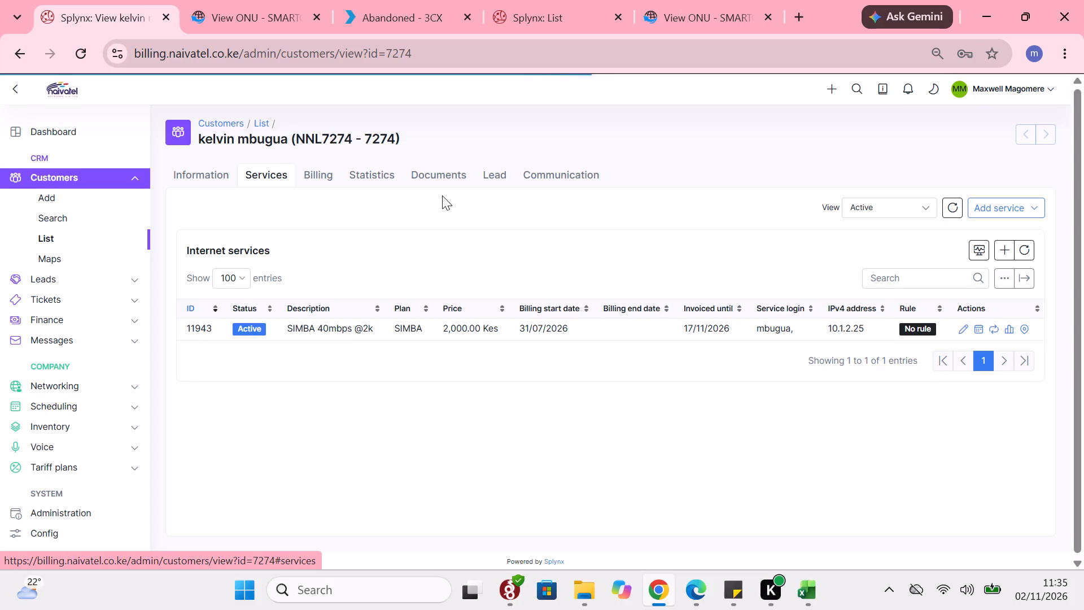
click(224, 174)
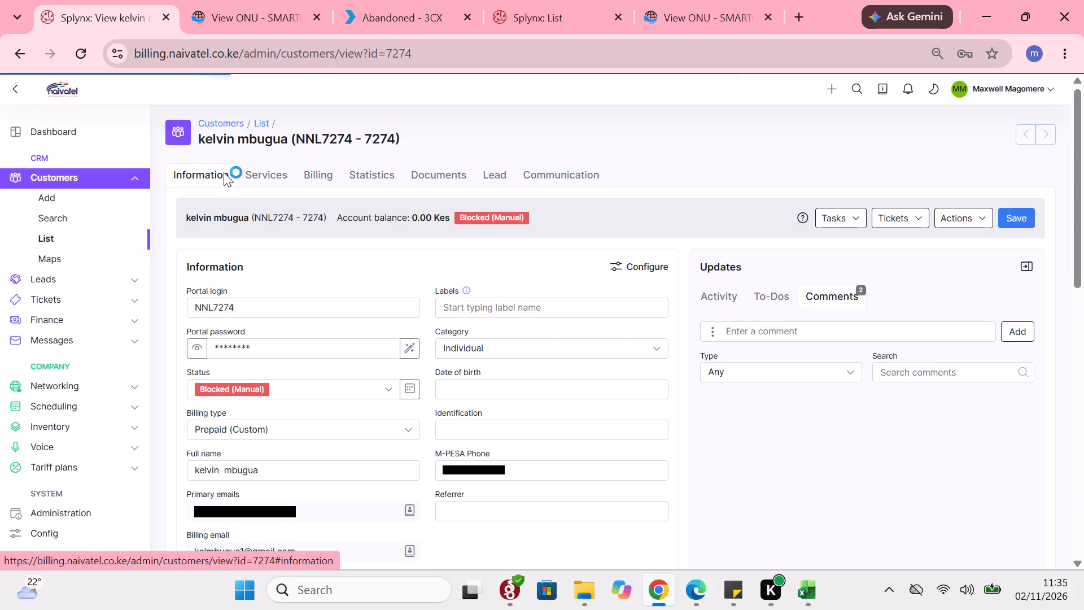
click(300, 173)
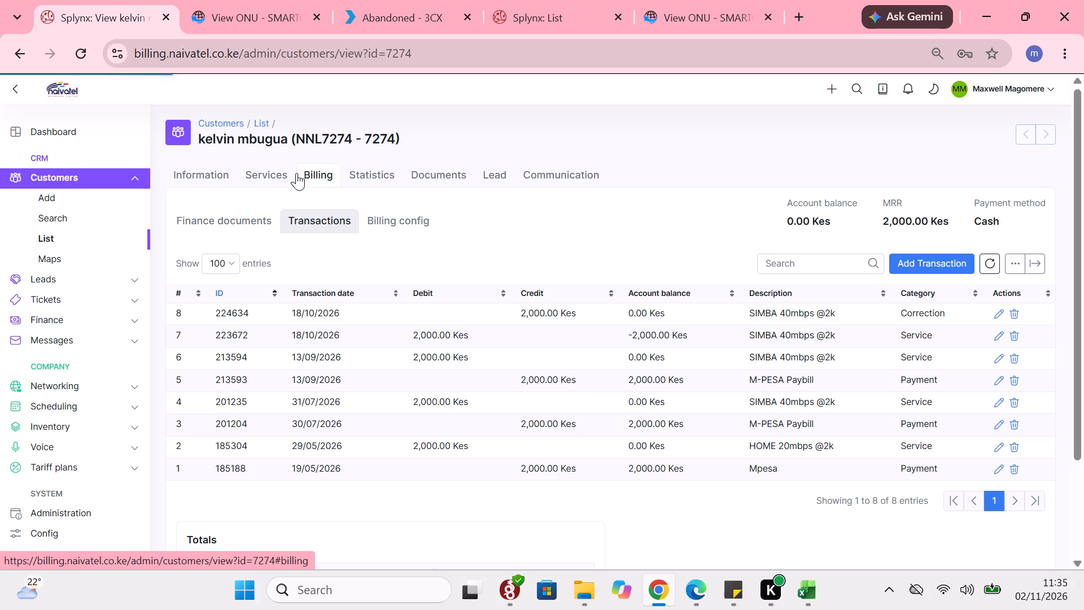
scroll(510, 309, down, 2)
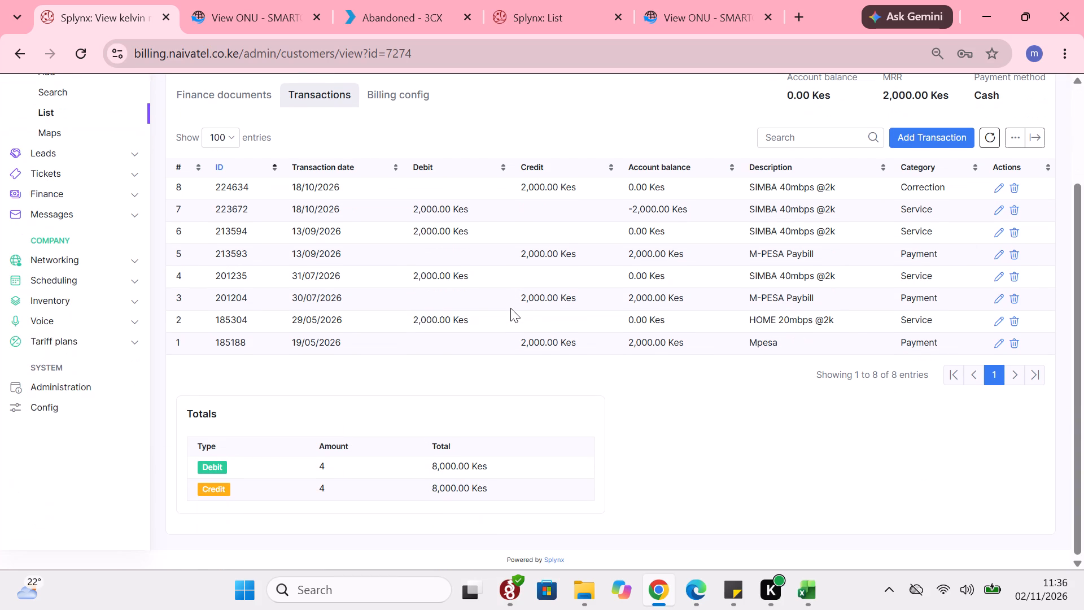
scroll(508, 308, up, 2)
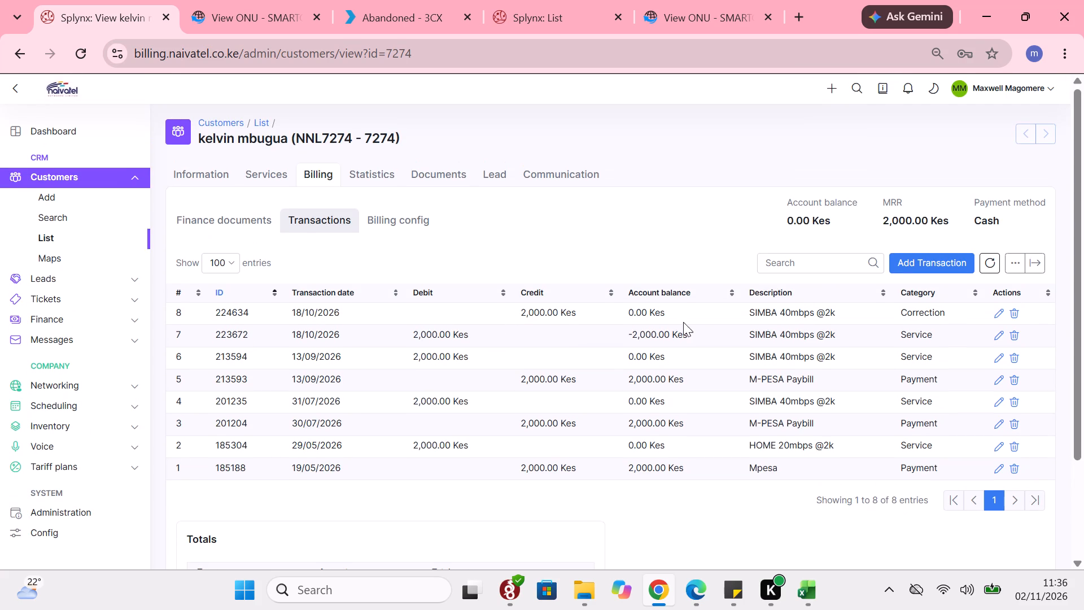
click(995, 315)
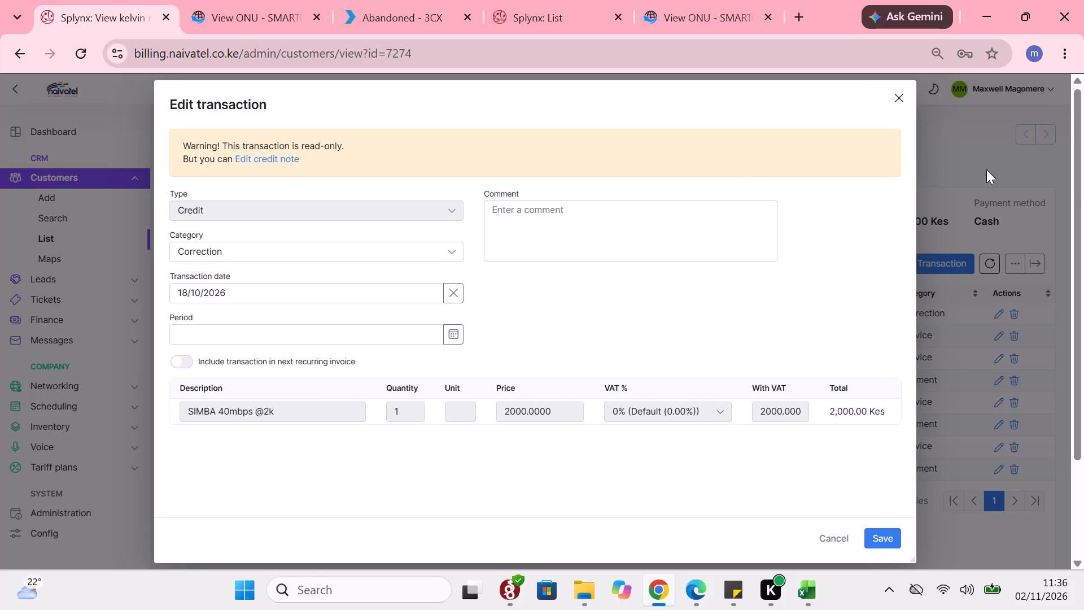
click(900, 102)
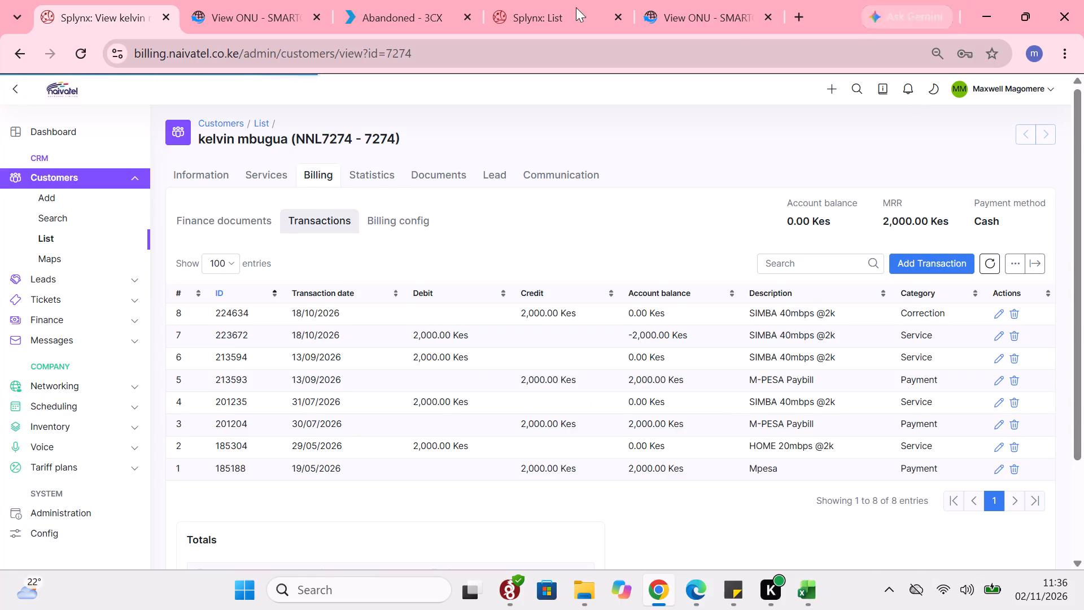
Return to the customer list and reopen the same blocked customer's record.
click(19, 53)
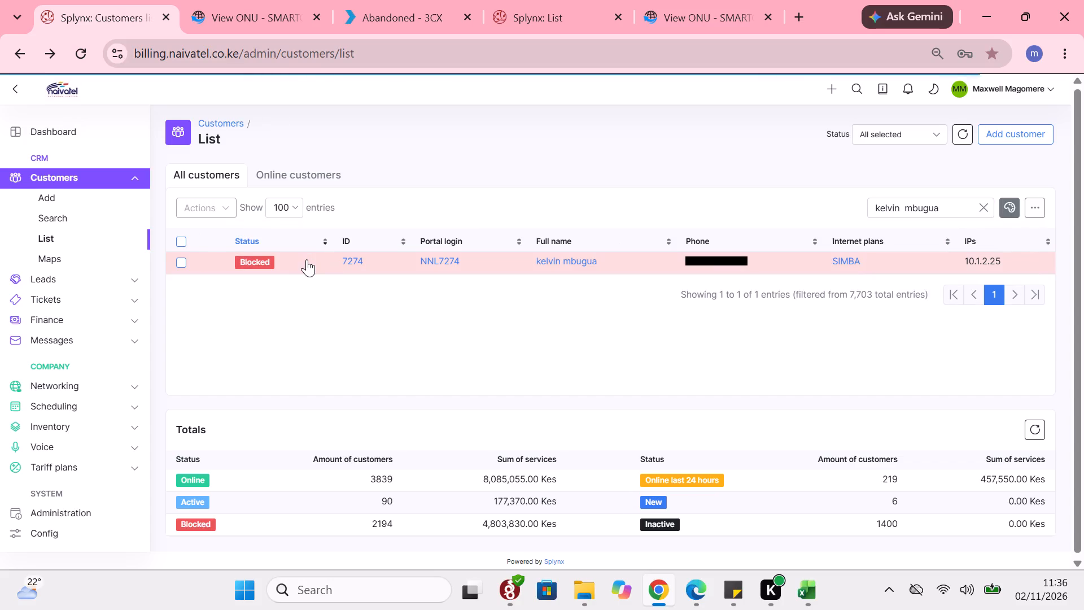
click(307, 259)
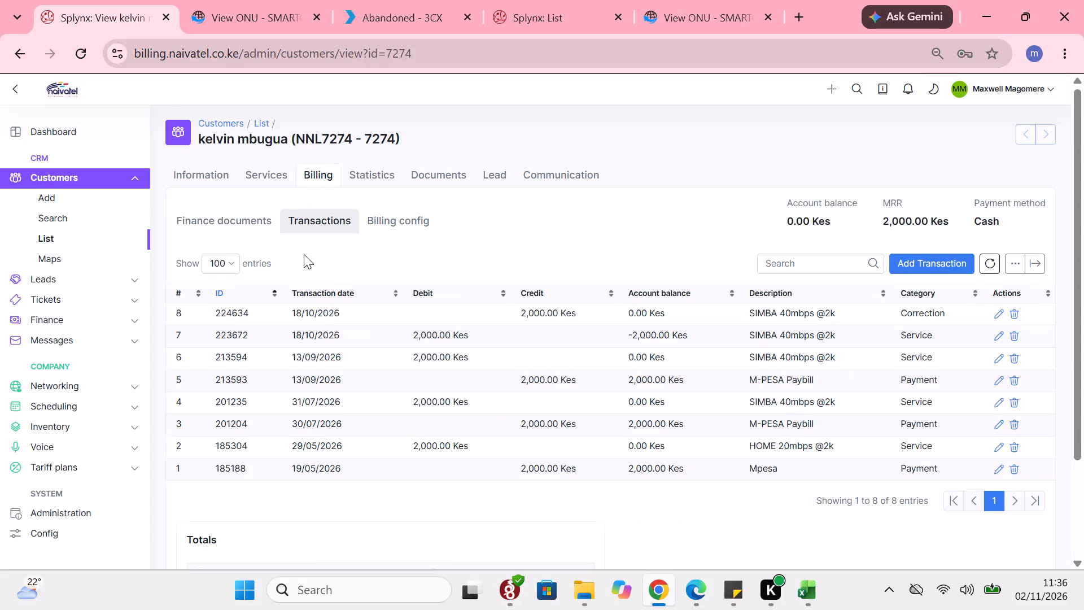
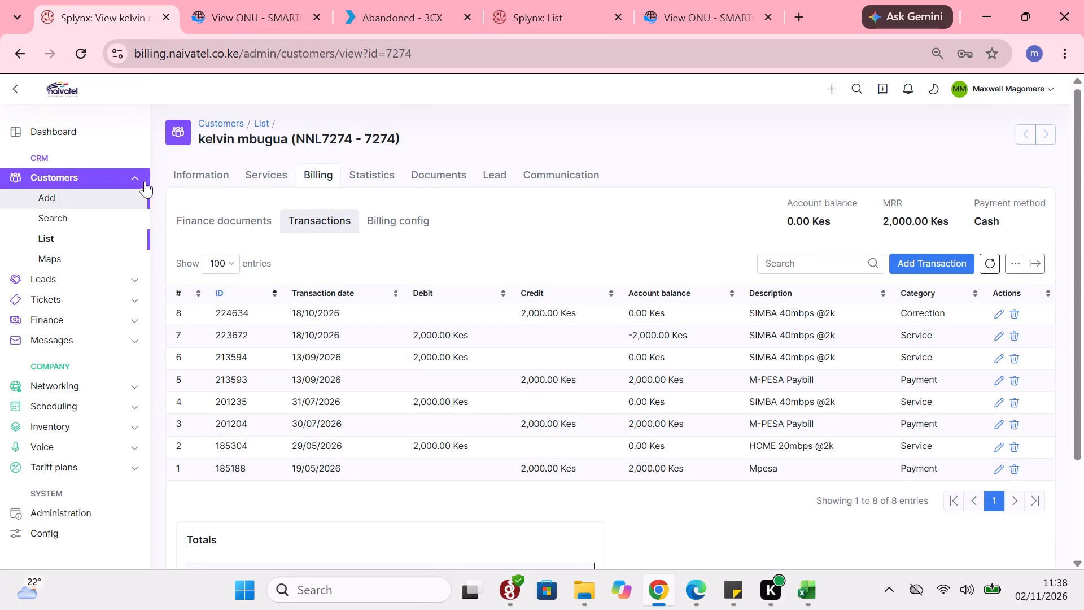
click(521, 16)
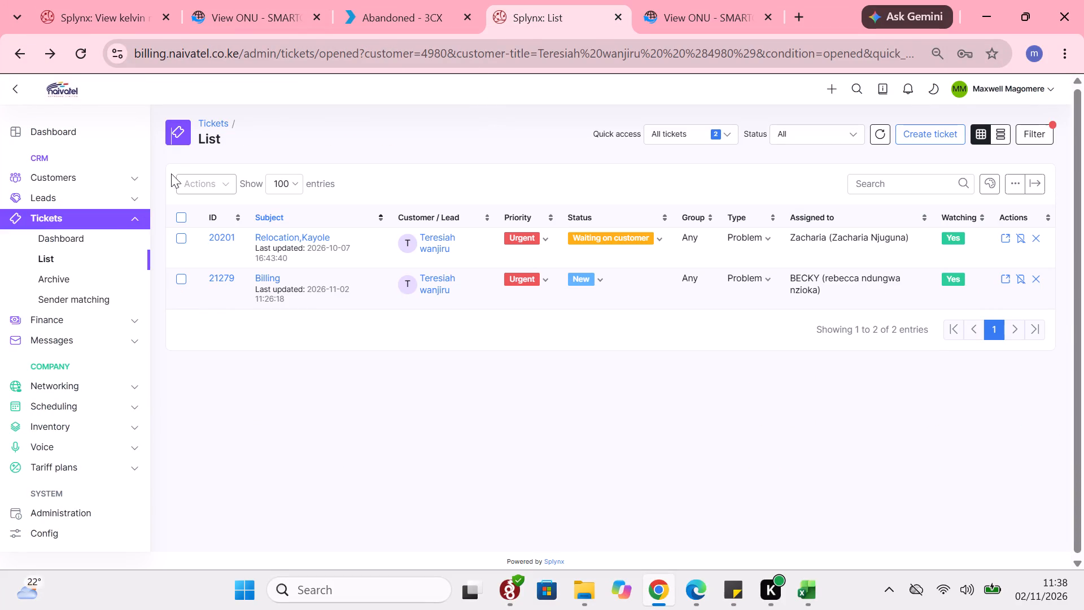
click(70, 203)
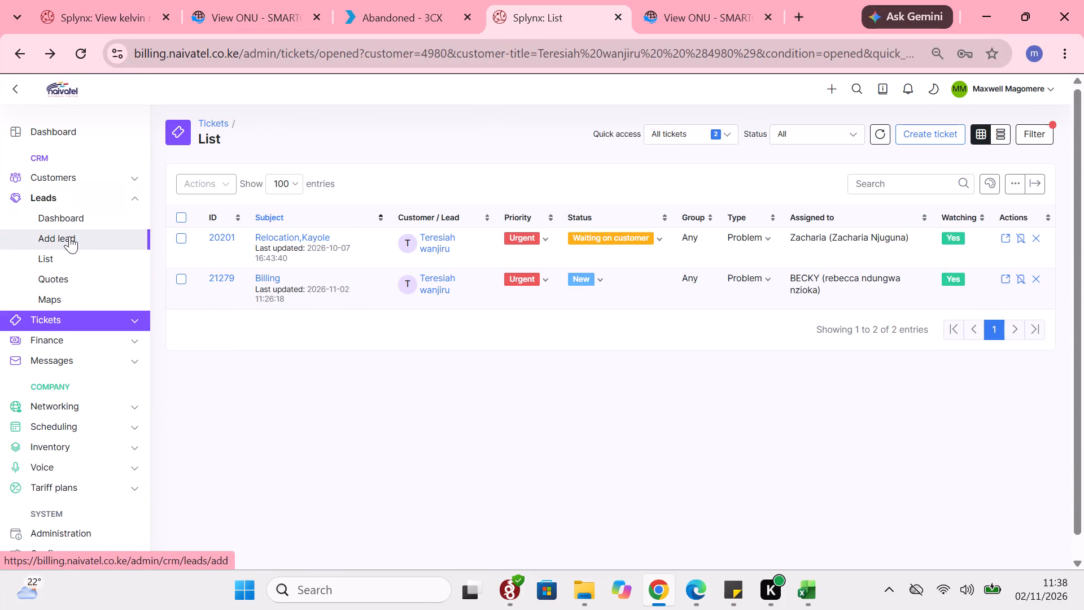
click(61, 255)
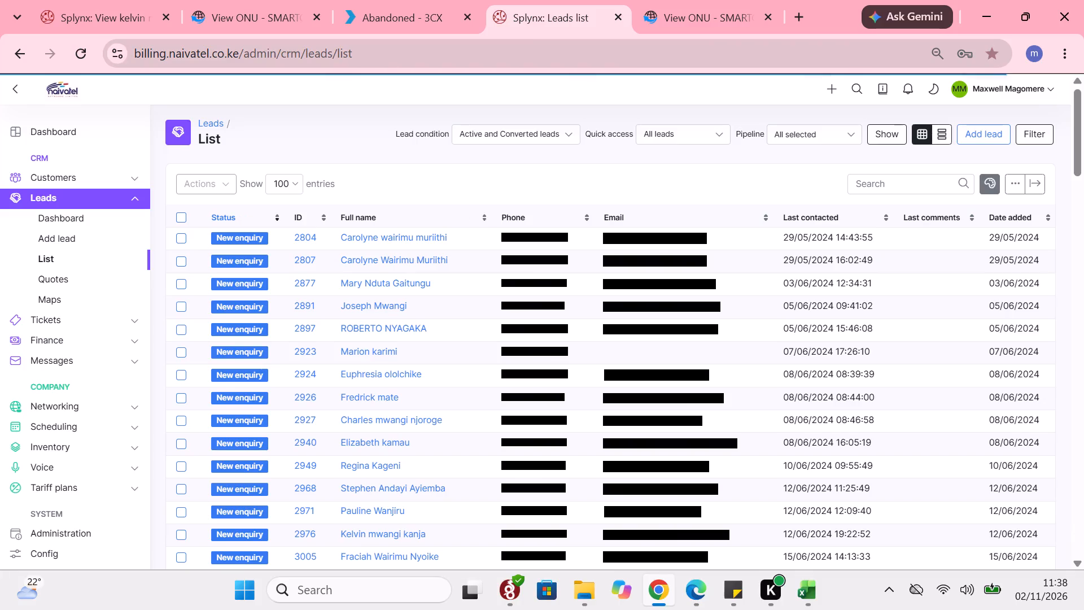
click(891, 176)
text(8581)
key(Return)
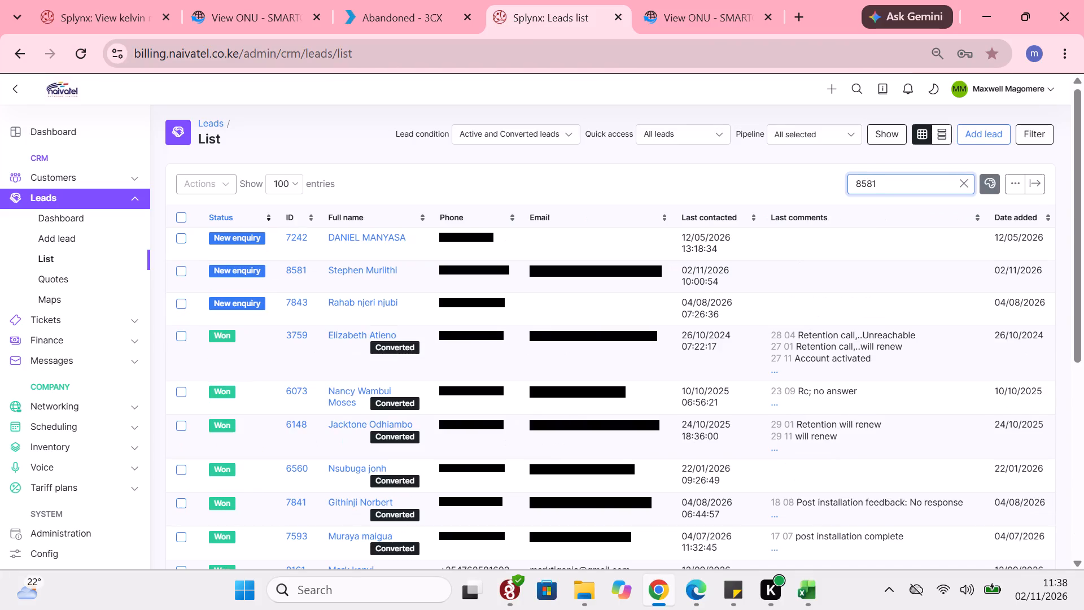
click(319, 272)
Open the lead's tickets, review the Installation ticket #21263, and go back to the leads section.
click(830, 224)
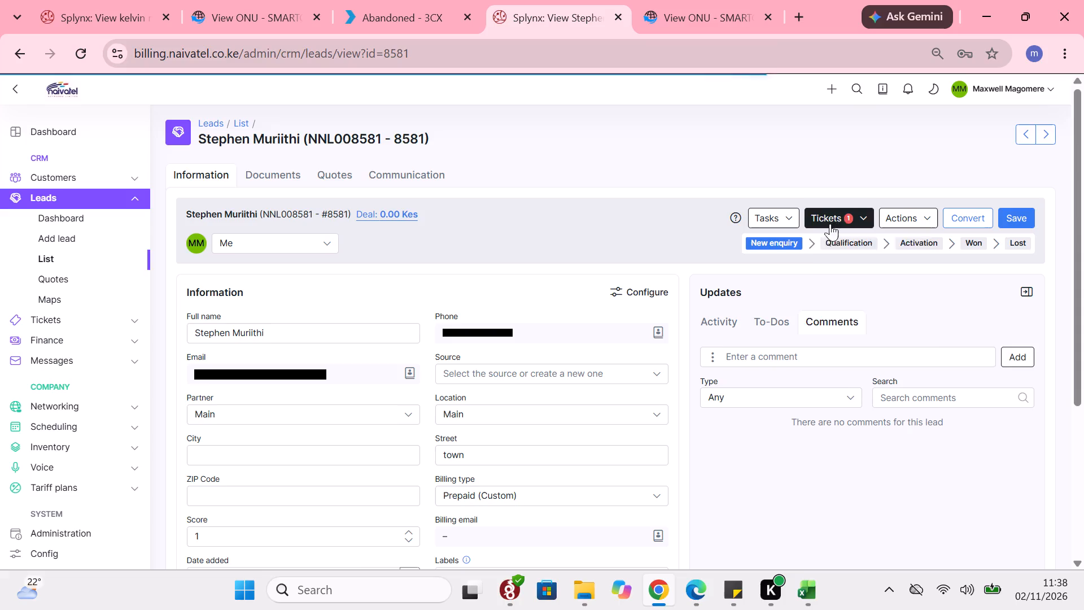
click(835, 280)
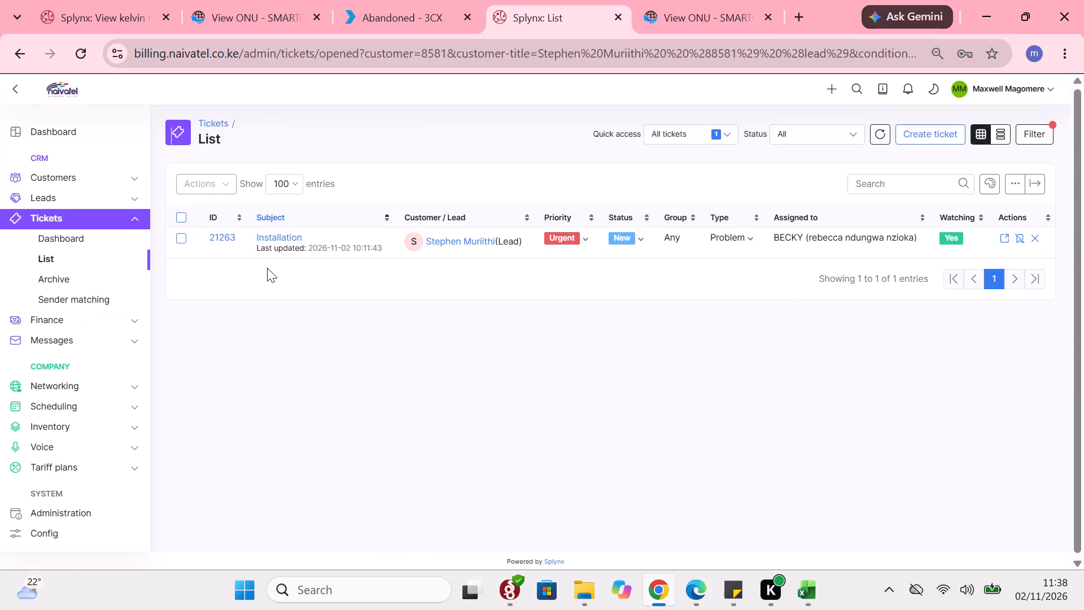
click(1006, 233)
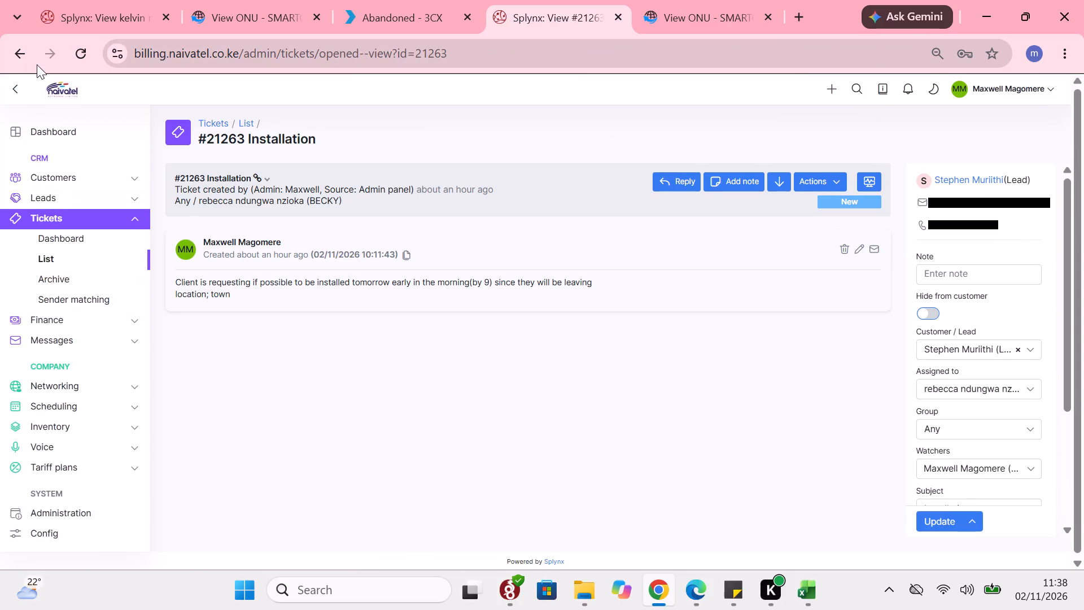
click(25, 55)
click(25, 55)
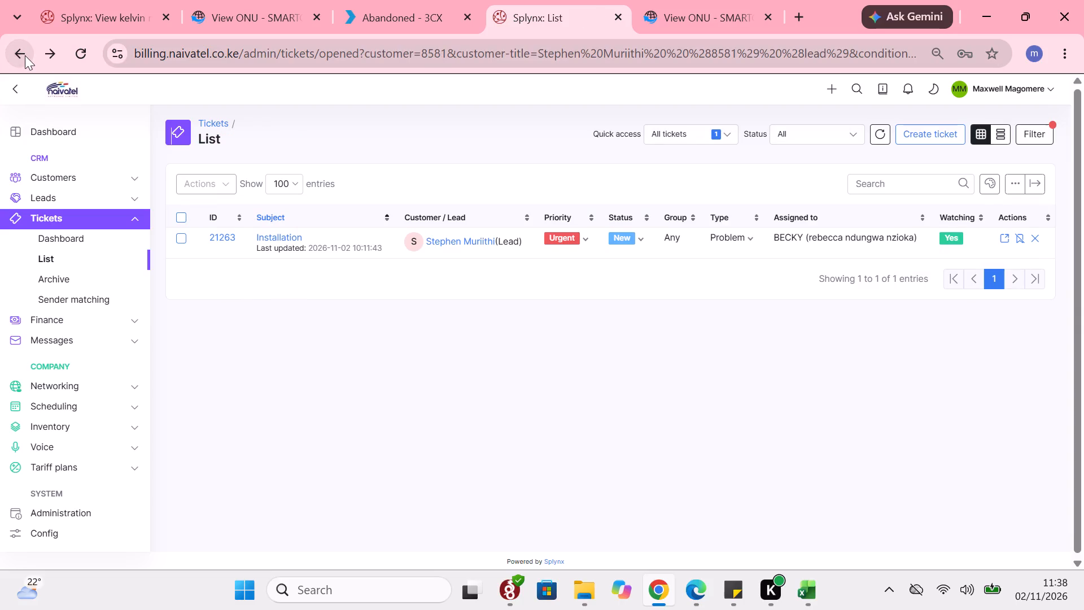
click(25, 55)
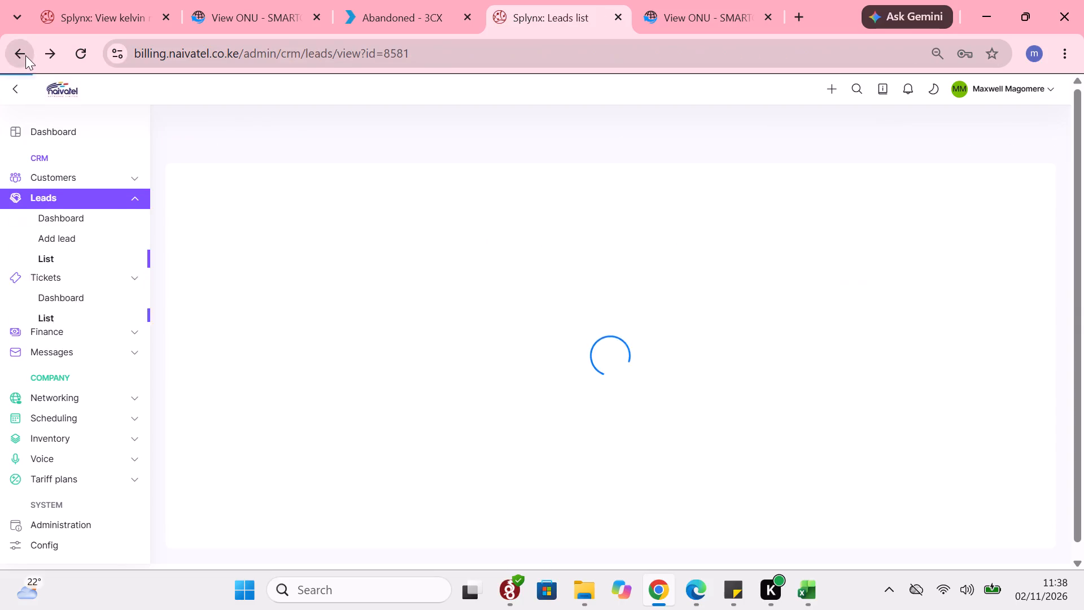
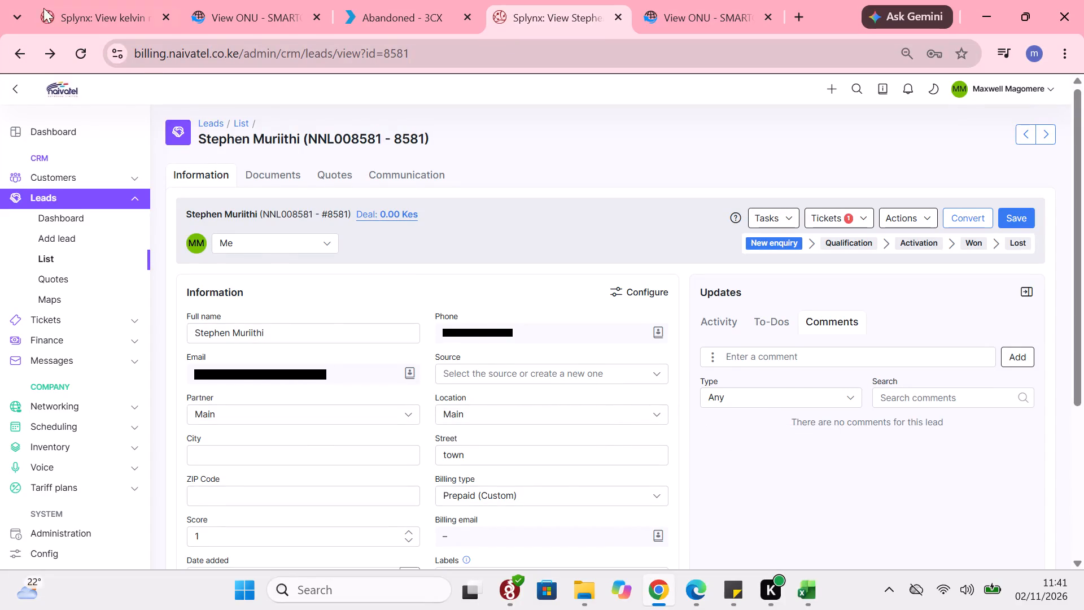
click(108, 5)
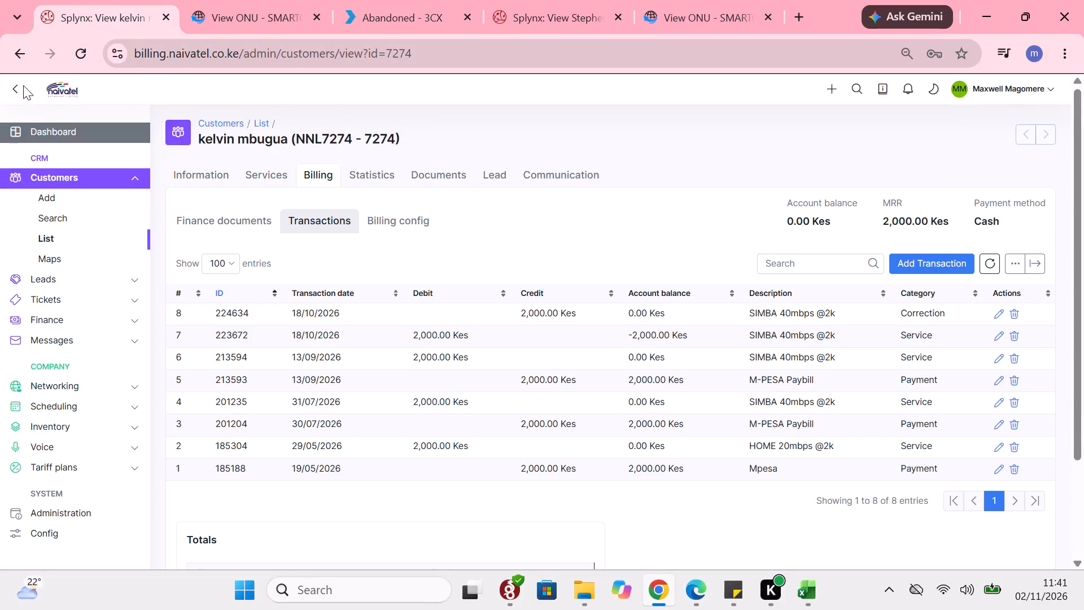
click(15, 58)
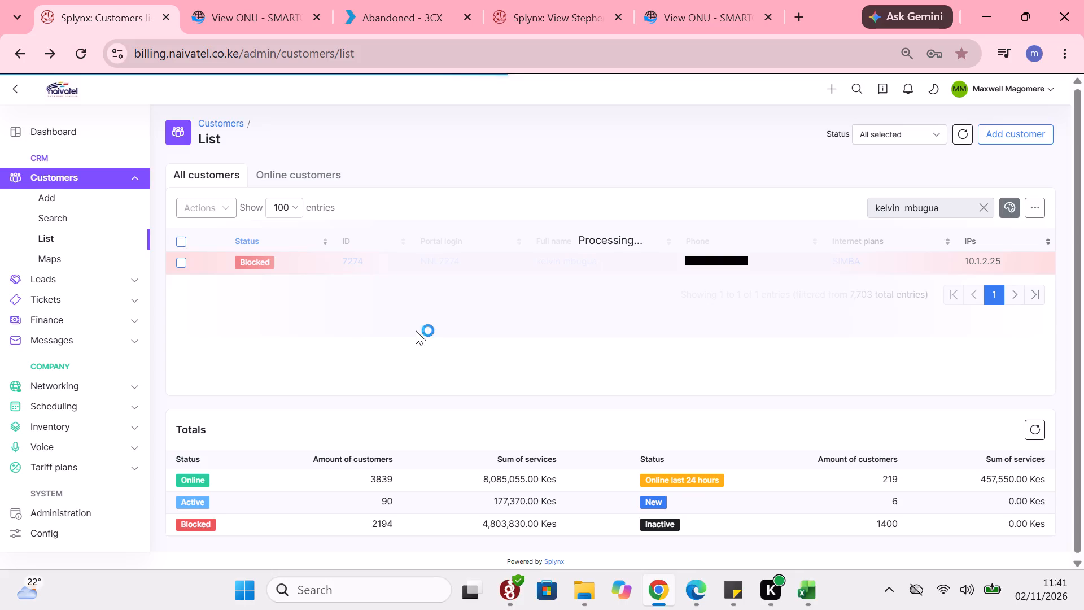
click(531, 260)
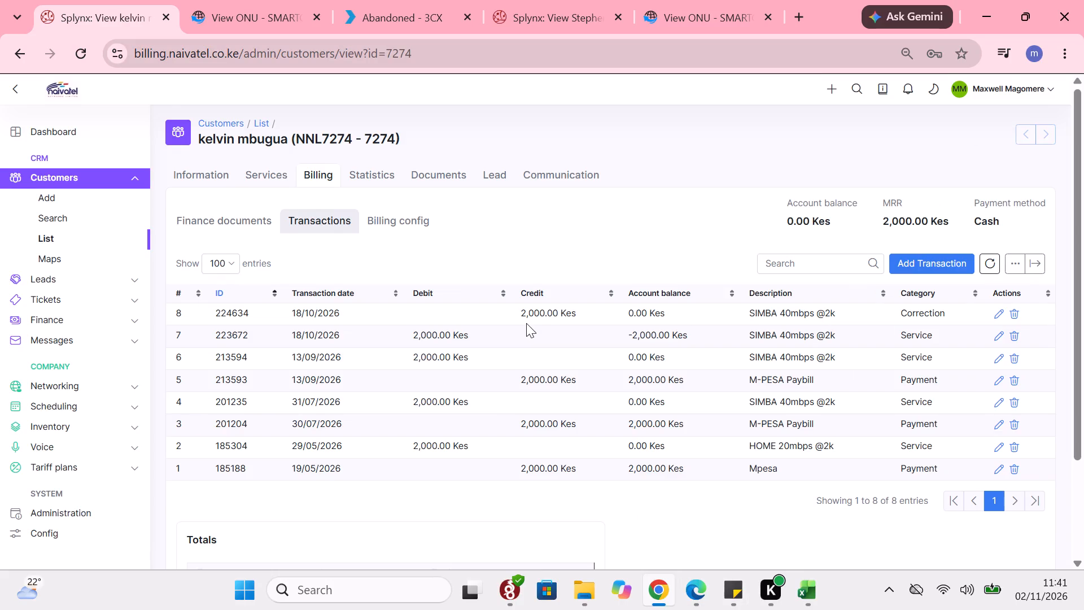
click(186, 177)
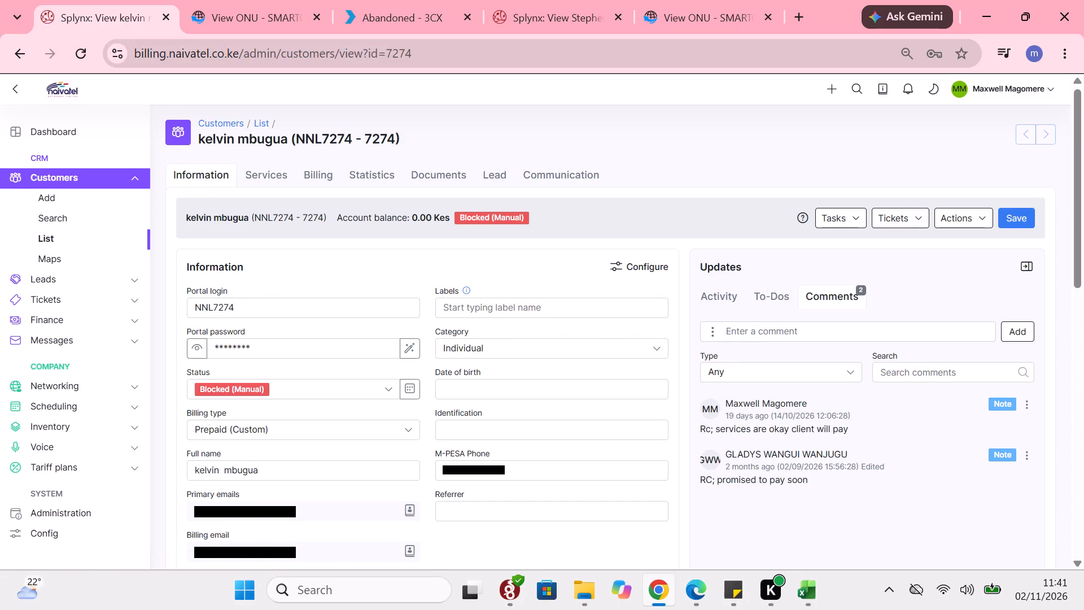
click(751, 336)
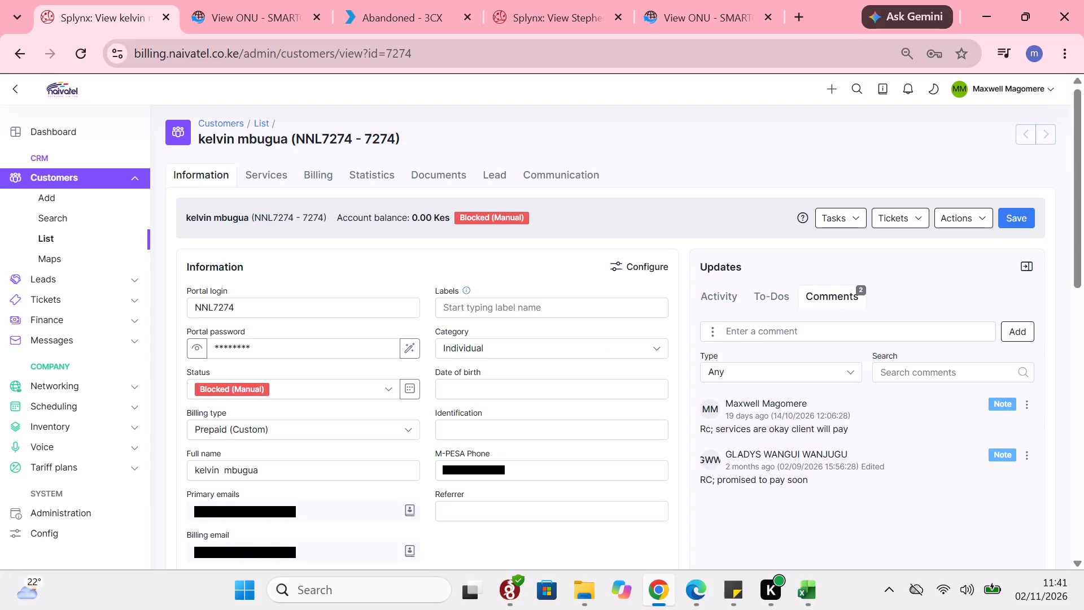
text(Rc;)
key(space)
text(clie)
text(nt will pay has no service issue)
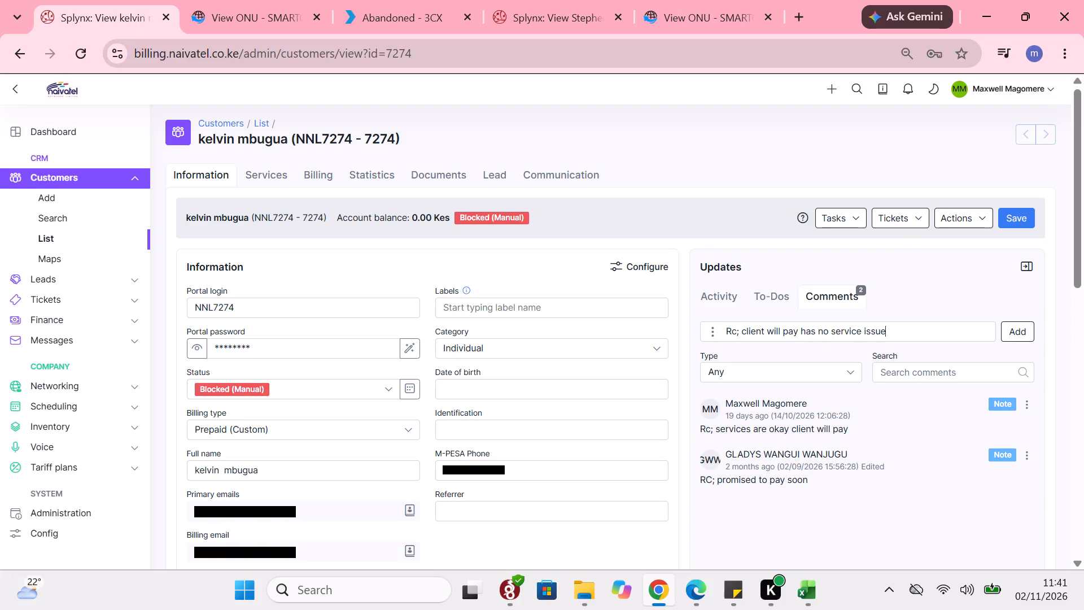
key(space)
key(Return)
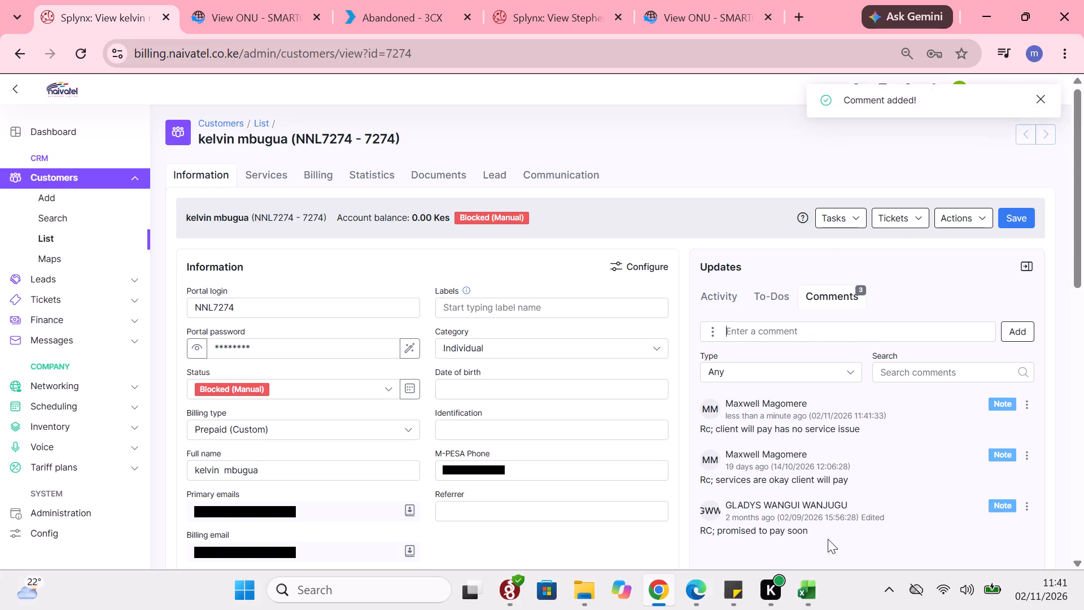
click(807, 598)
key(Right)
key(Right)
key(Right)
key(Right)
key(Right)
key(Right)
key(Right)
key(Right)
key(Right)
key(Right)
key(Right)
key(Right)
key(Right)
key(Right)
key(Right)
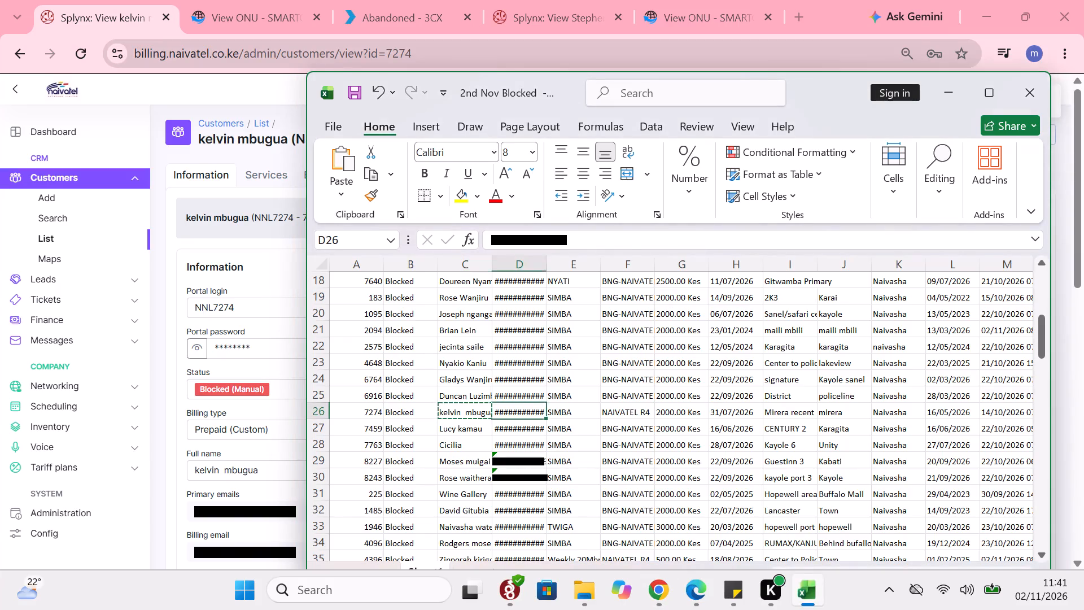
key(Left)
key(Left)
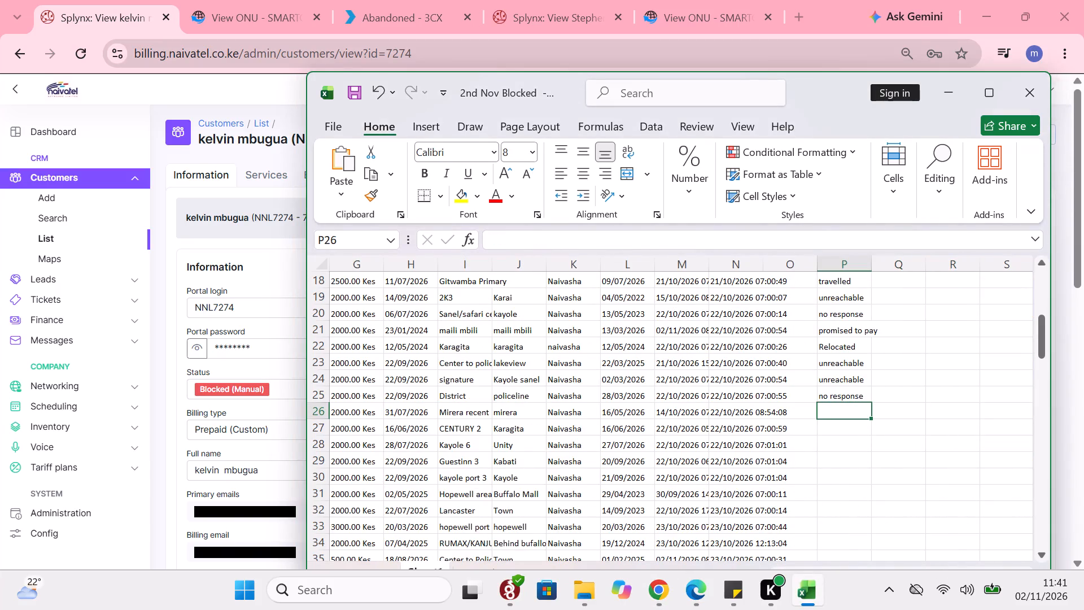
text(pr)
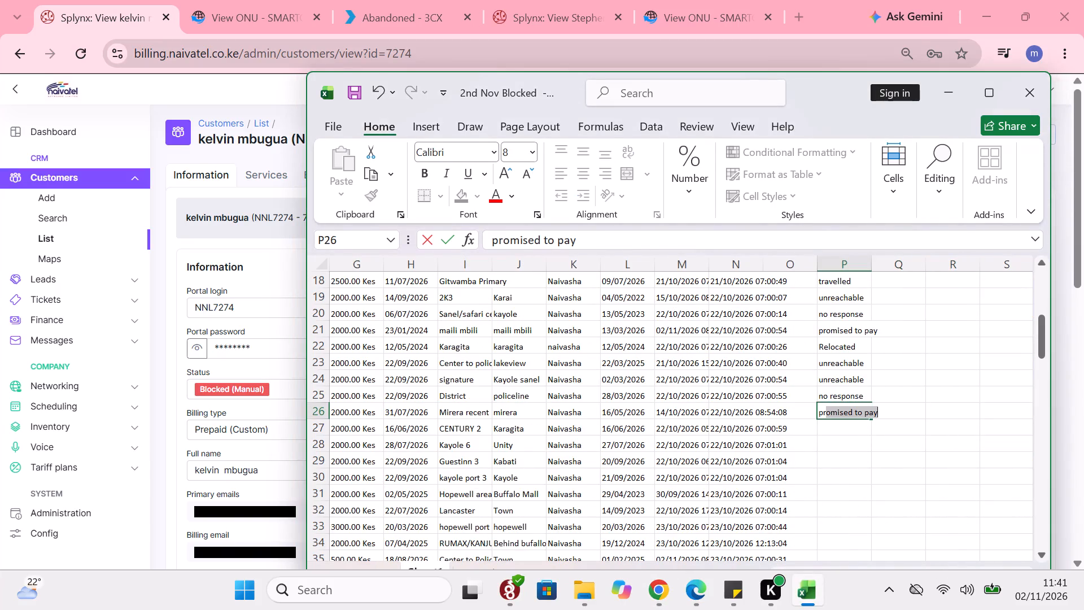
key(Down)
Copy the customer name in cell C27, search the Splynx customers list for it, and open the matching customer's record.
key(Left)
key(Left)
key(Left)
key(Left)
key(Left)
key(Left)
key(Left)
key(Left)
key(Left)
key(Left)
key(Left)
key(Left)
key(Left)
key(Left)
key(Left)
key(Left)
key(Left)
key(Left)
key(Left)
key(Left)
key(Right)
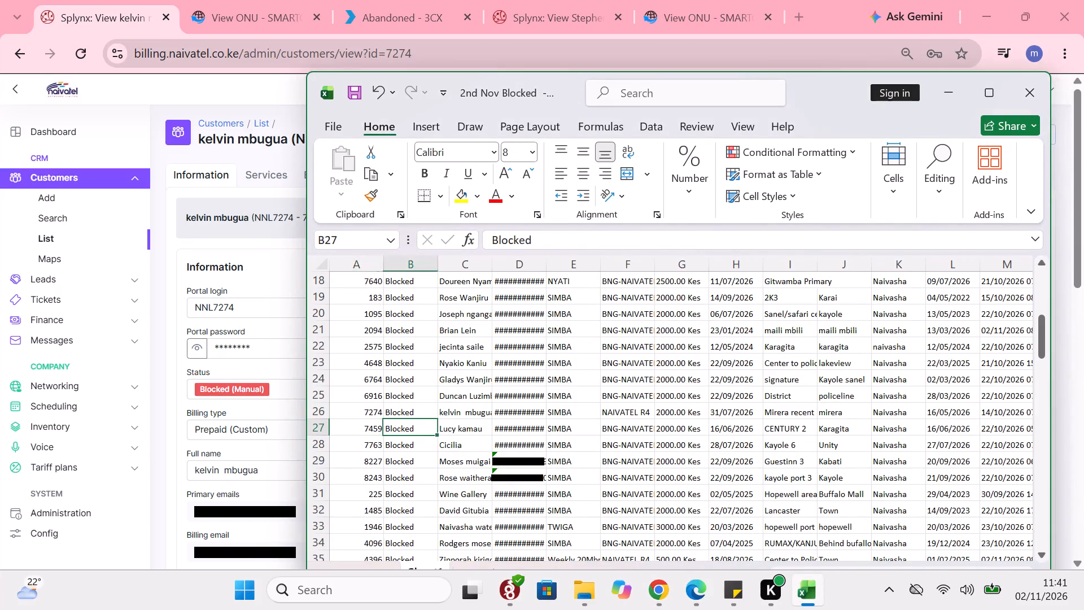
key(Right)
key(ctrl+c)
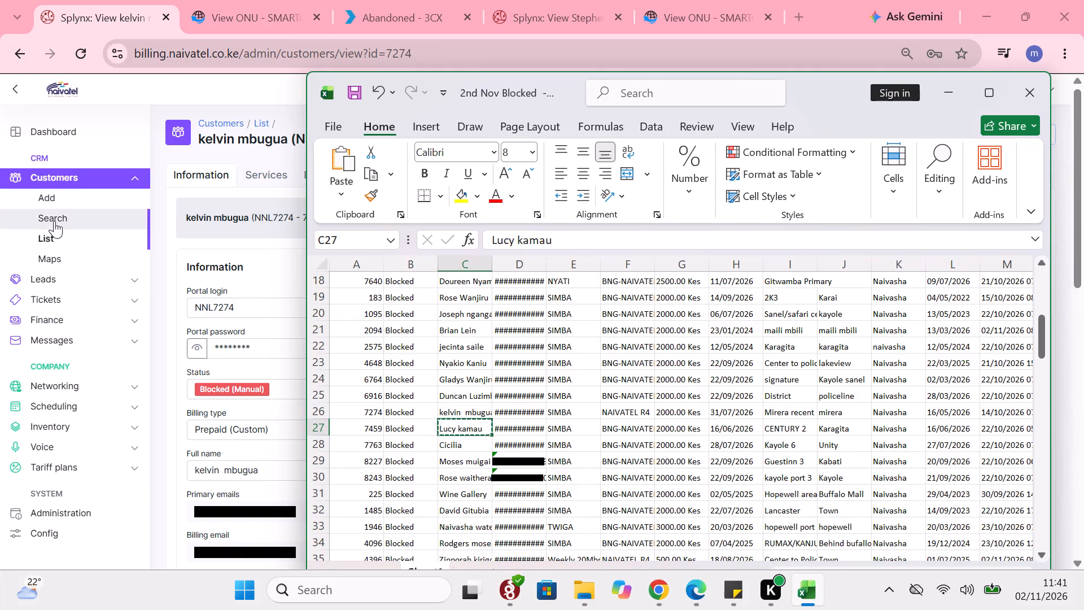
click(56, 240)
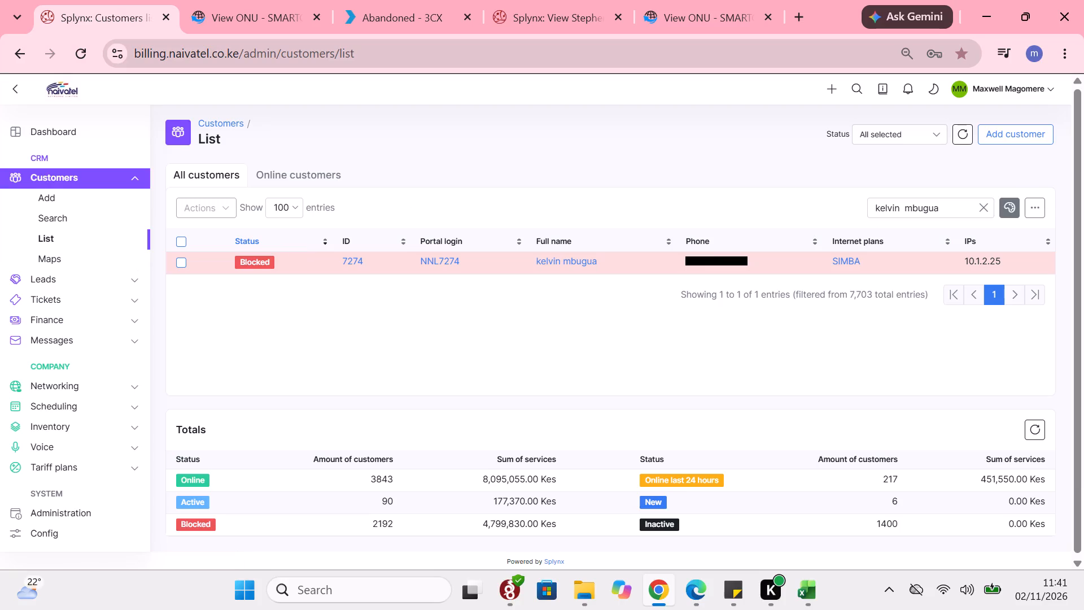
triple_click(898, 208)
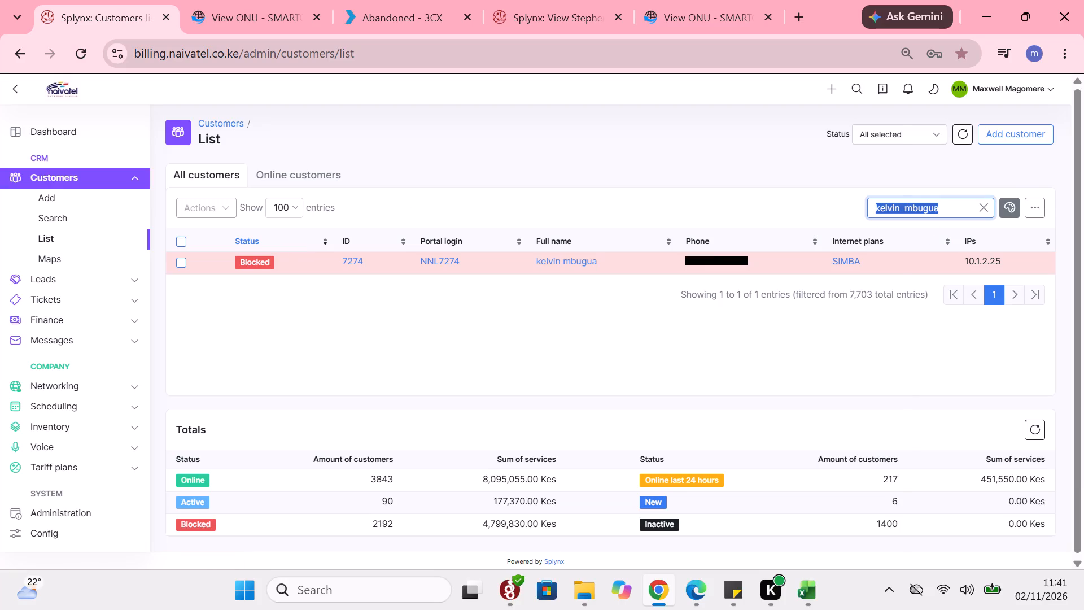
right_click(899, 208)
click(679, 273)
key(Return)
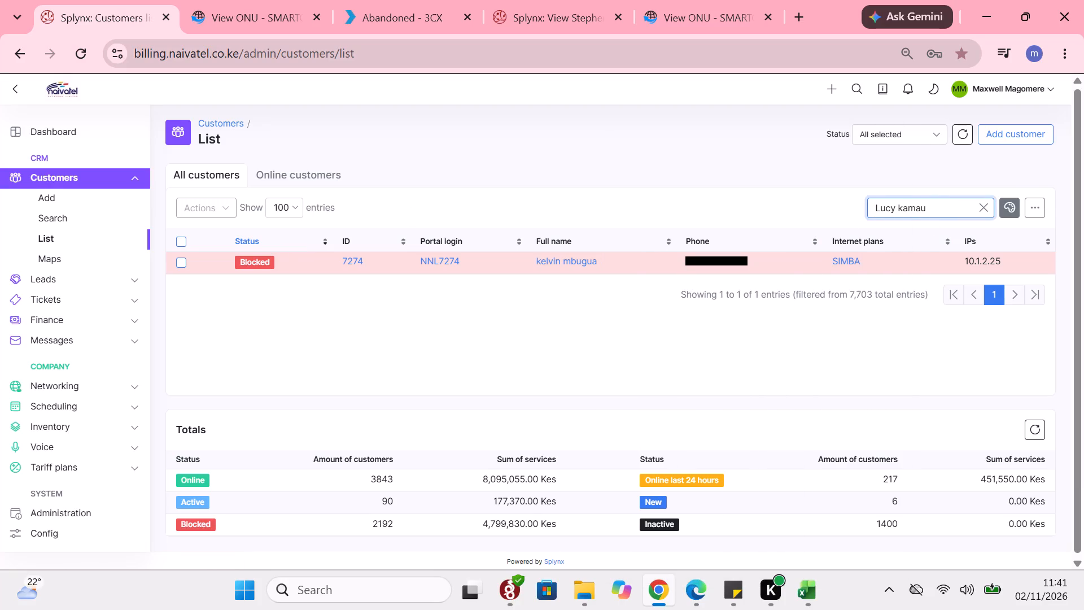
click(431, 308)
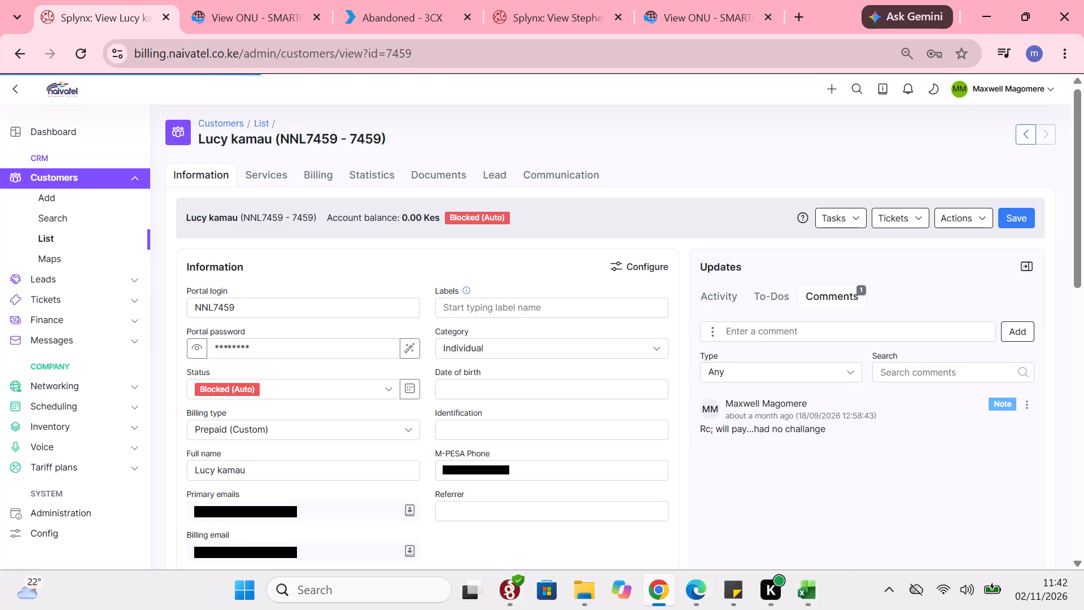
Copy the customer's M-PESA phone number without its country code and call it from 3CX with a leading 0.
drag(461, 463, 553, 466)
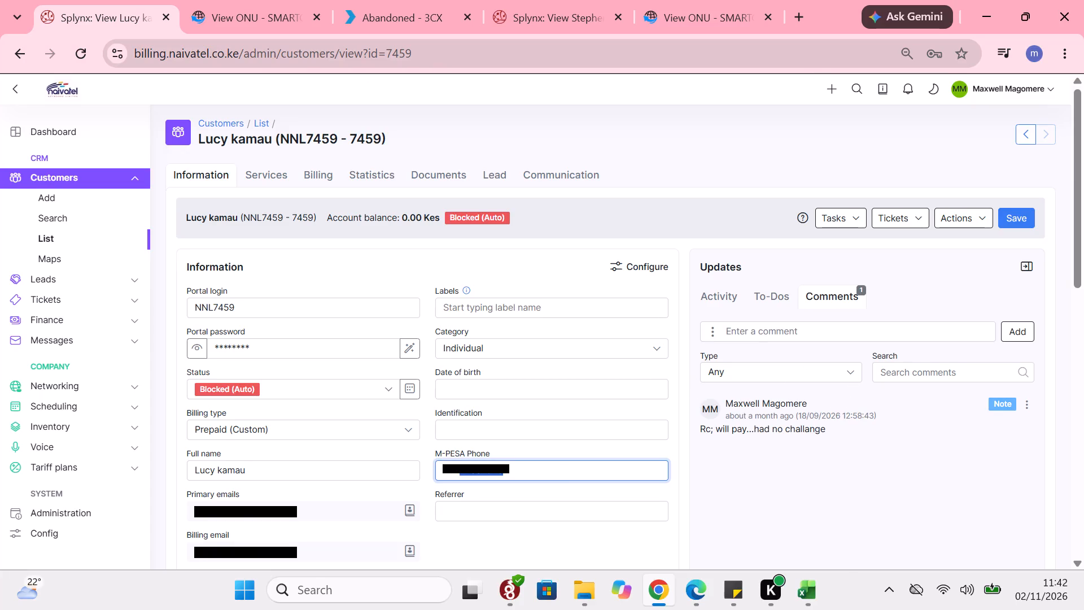
drag(553, 466, 553, 465)
right_click(554, 465)
click(614, 137)
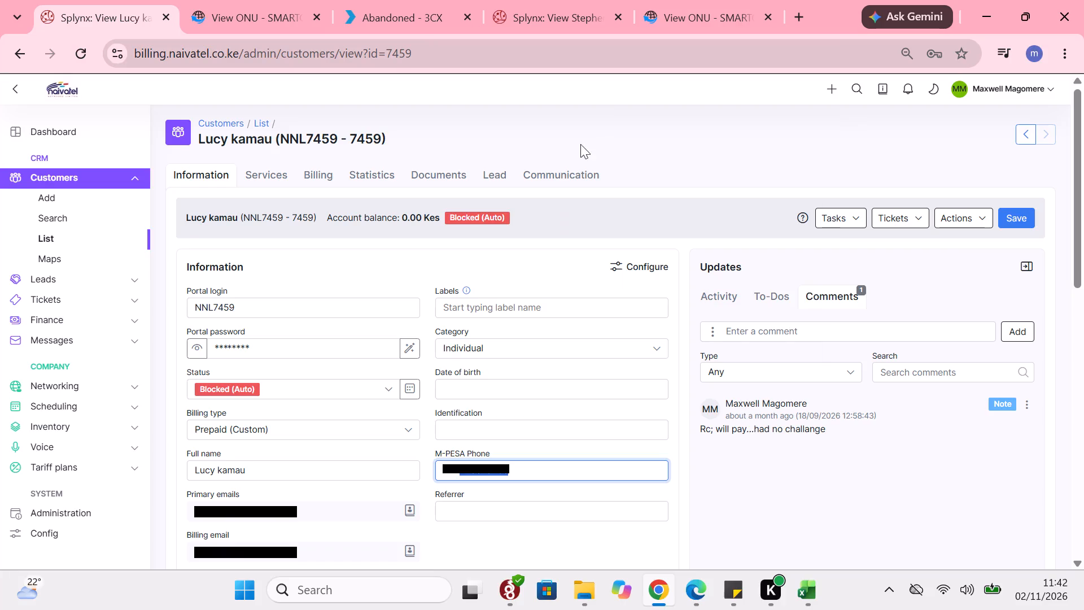
click(410, 3)
click(969, 89)
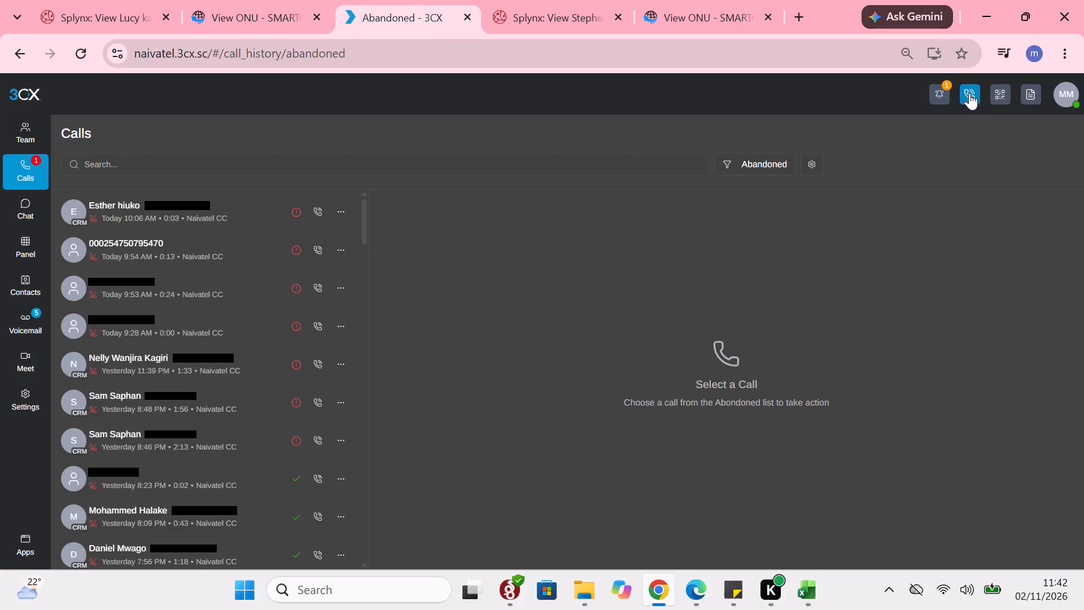
right_click(991, 141)
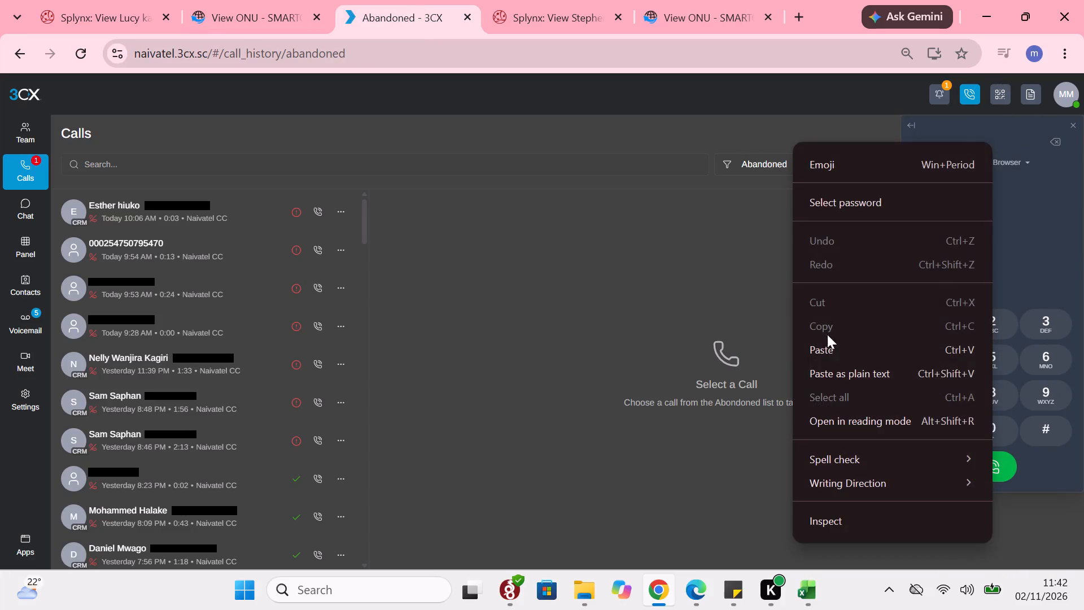
click(827, 358)
click(956, 136)
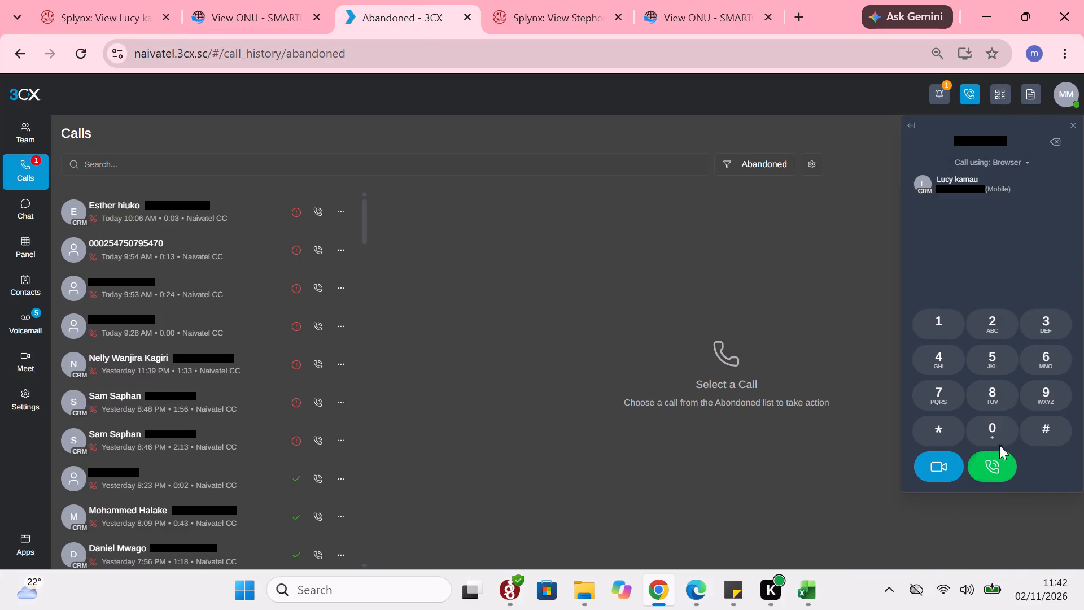
click(986, 425)
click(990, 454)
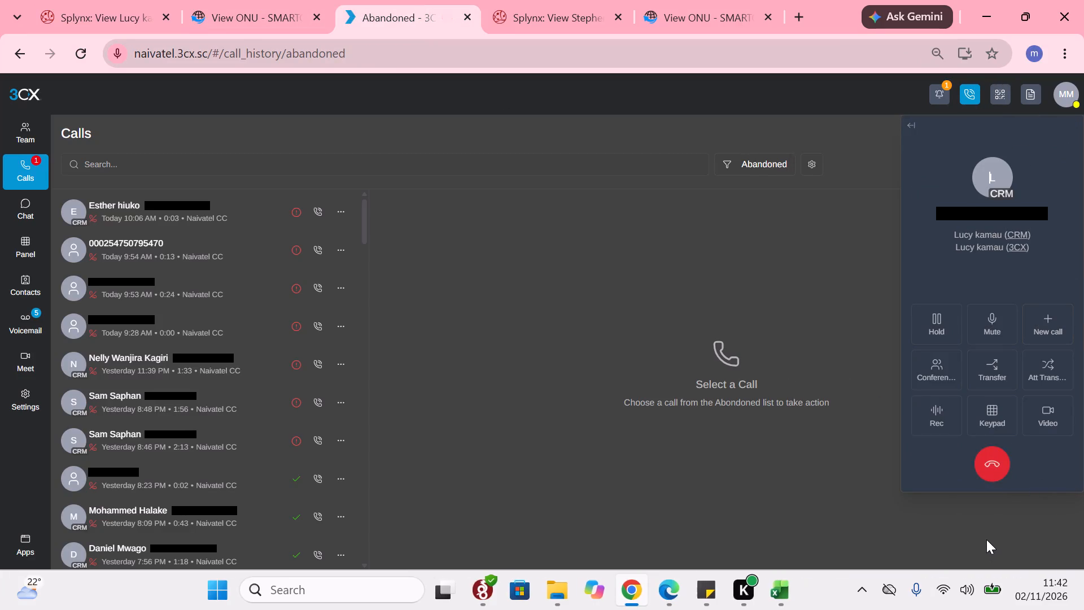
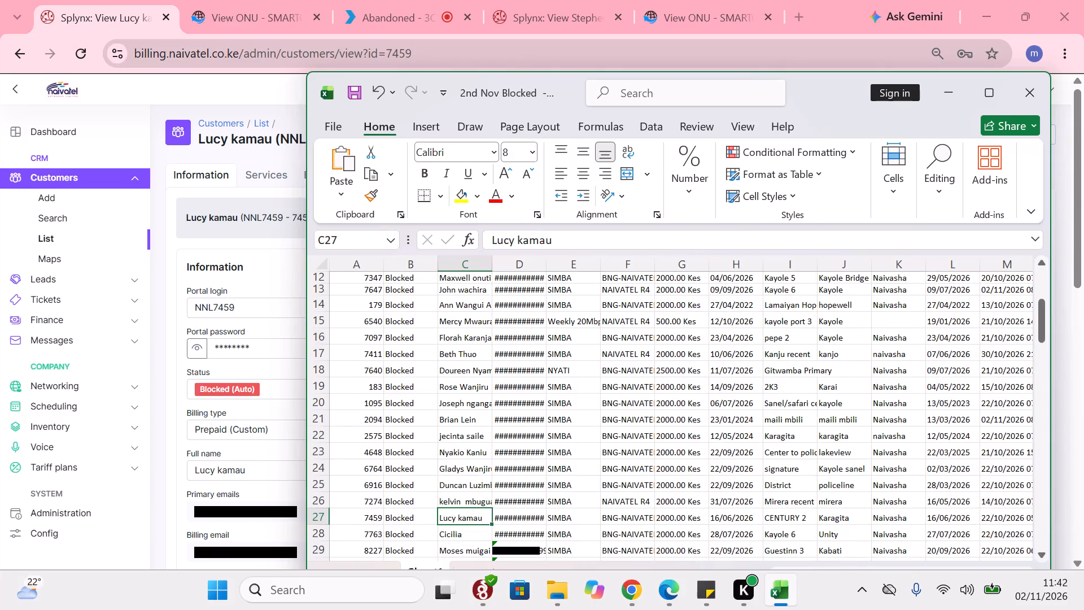
scroll(470, 381, up, 2)
click(457, 429)
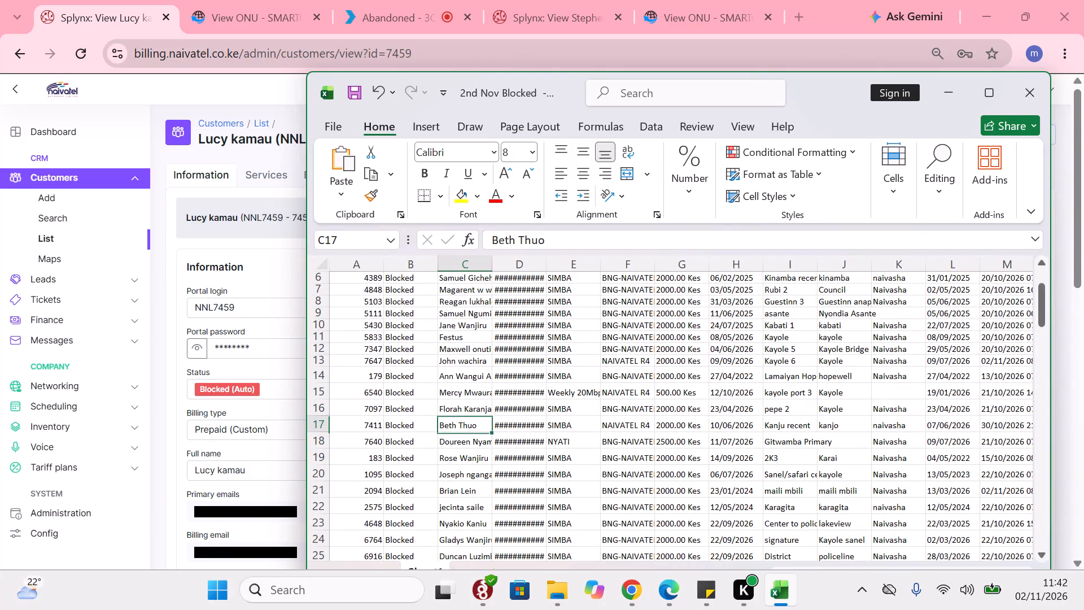
key(Right)
key(Right)
key(Right)
key(Right)
key(Right)
key(Right)
key(Right)
key(Right)
key(Right)
key(Right)
key(Right)
key(Right)
key(Right)
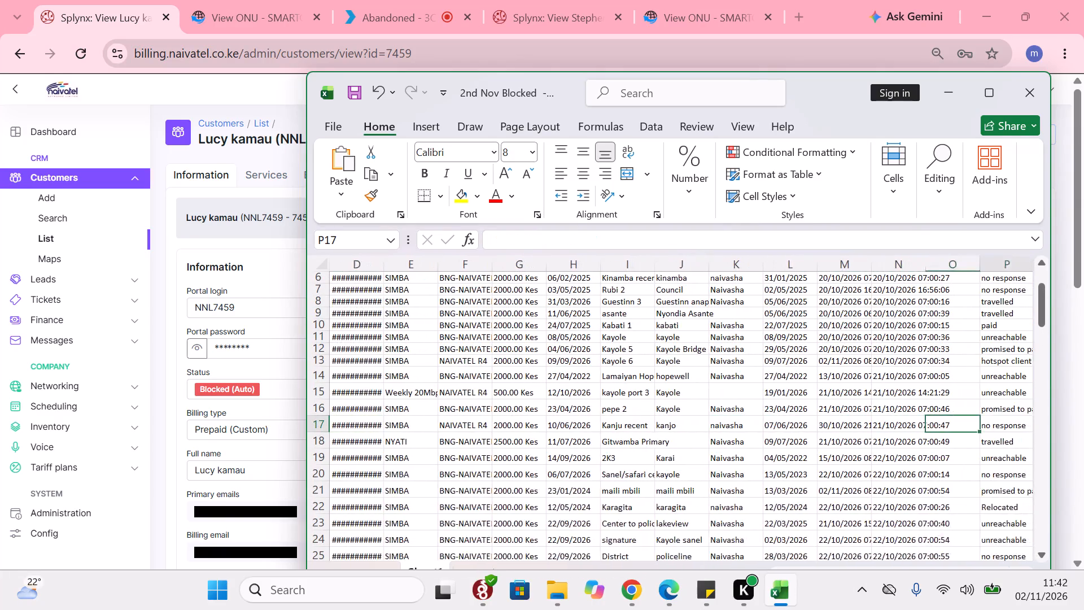
text(pro)
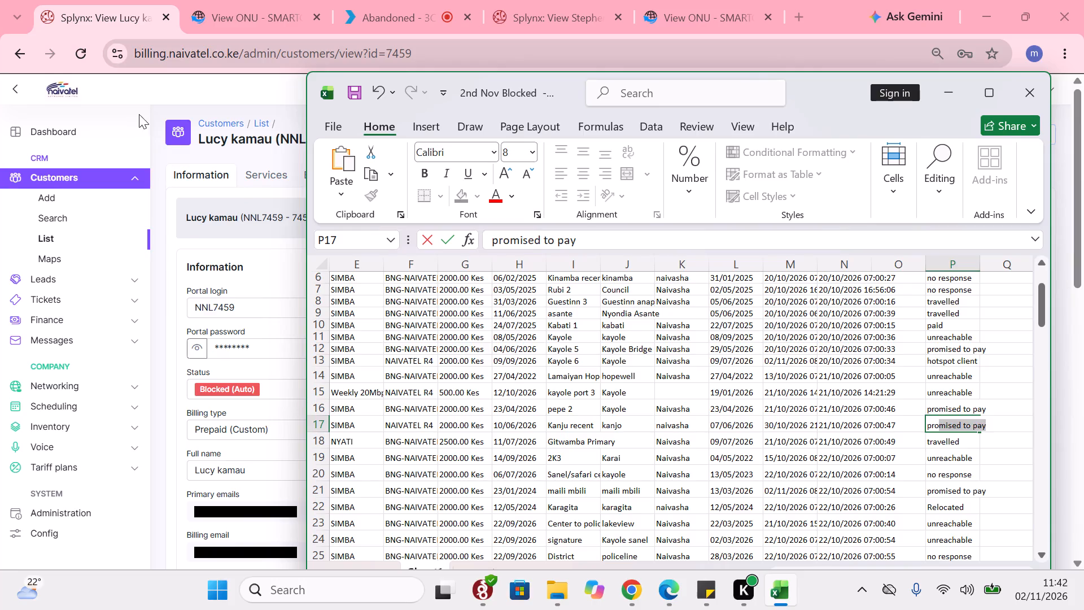
click(183, 98)
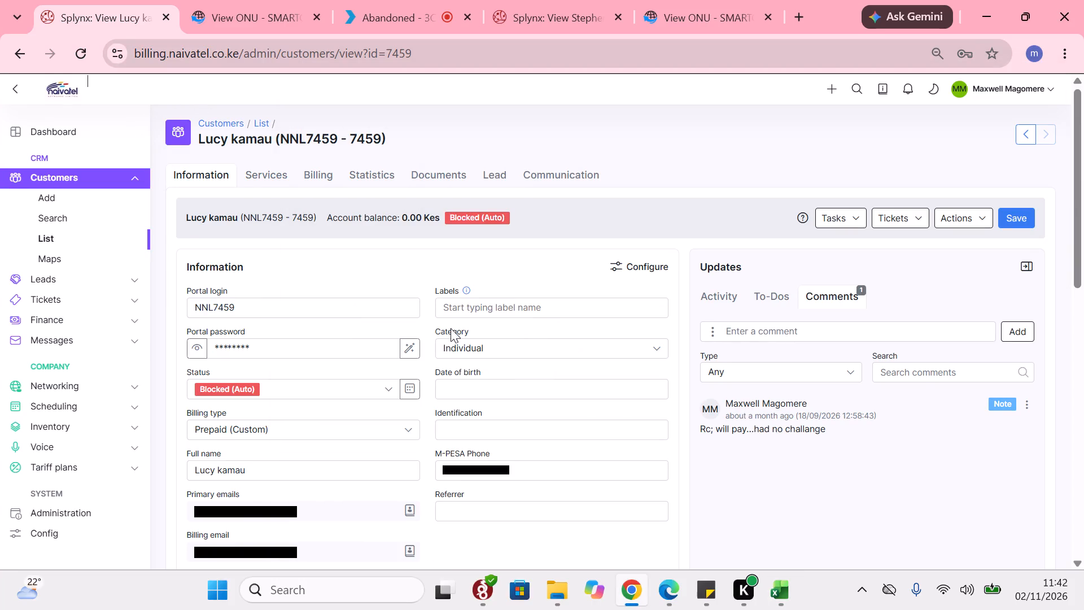
click(781, 593)
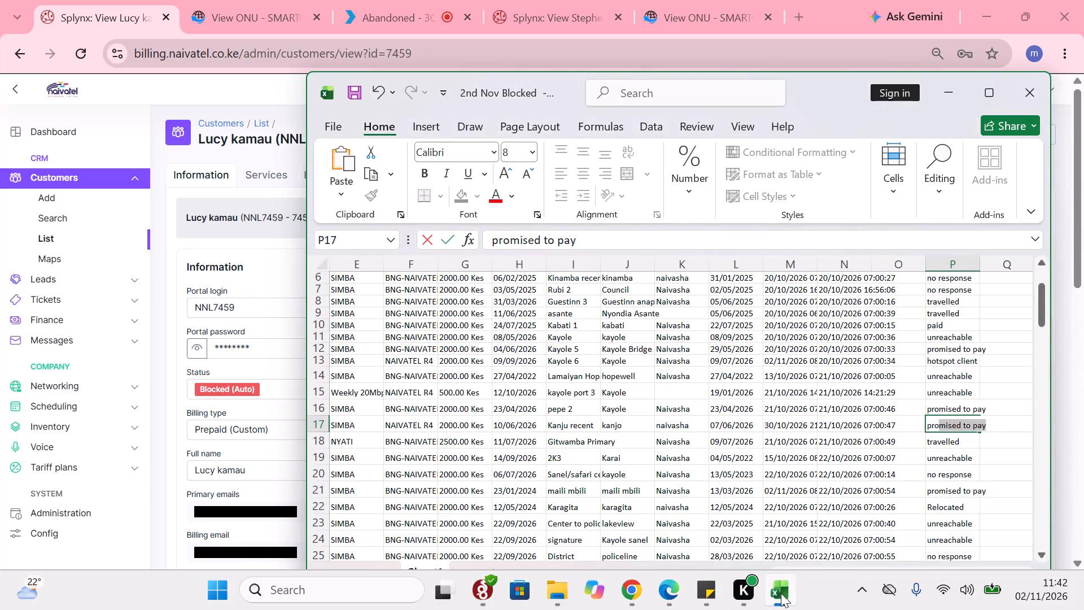
key(Left)
Copy the customer name in cell C17, search the Splynx customers list for it, and open the matching customer's record.
key(Left)
key(Left)
key(Left)
key(Left)
key(Left)
key(Left)
key(Left)
key(Left)
key(Left)
key(Left)
key(Left)
key(Left)
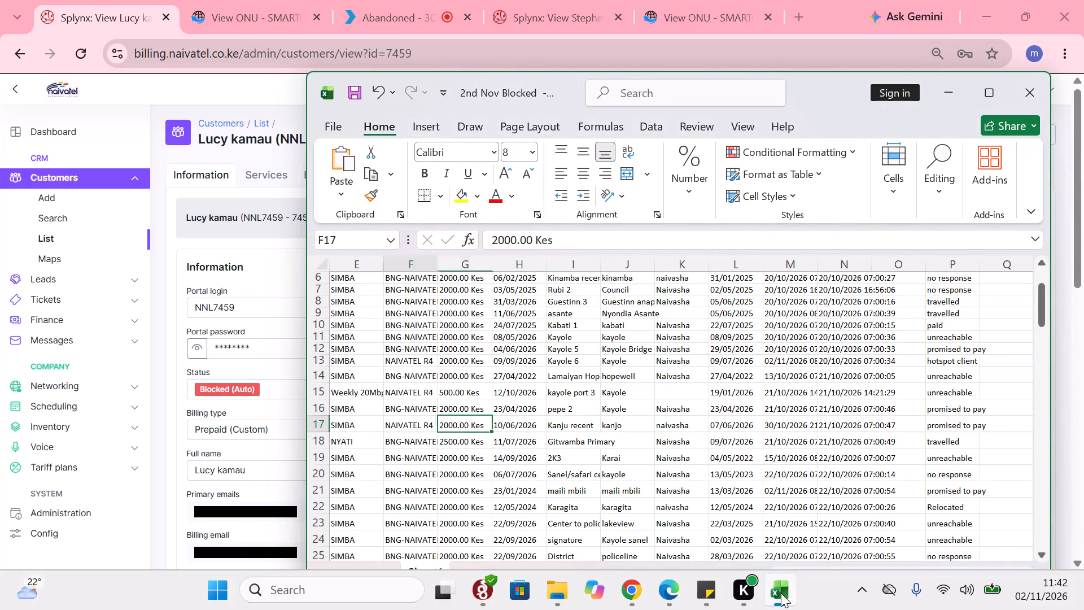
key(Left)
key(Left)
key(Right)
key(Right)
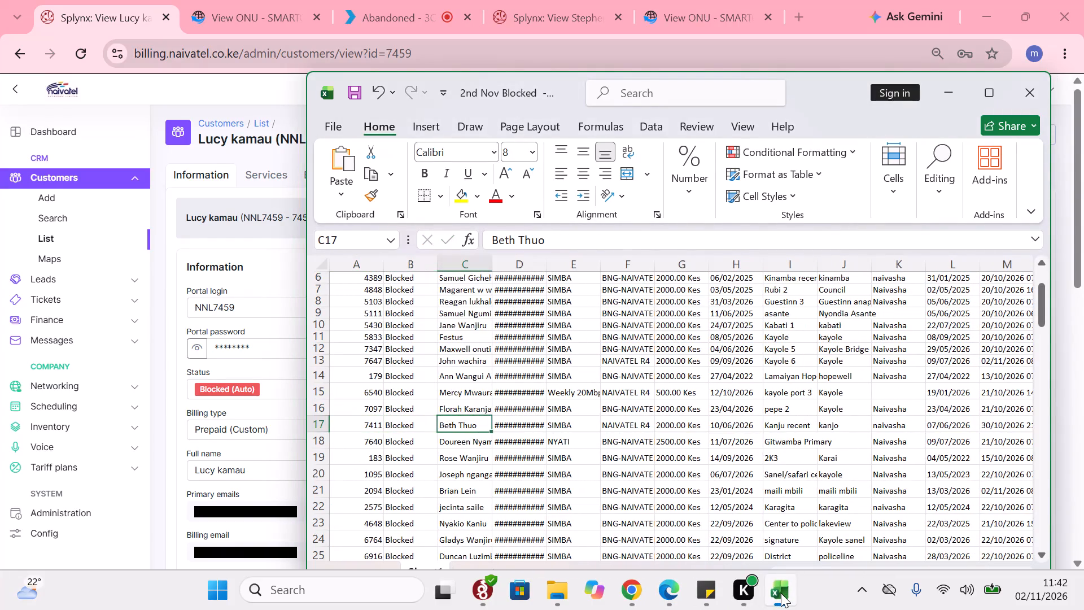
key(ctrl+c)
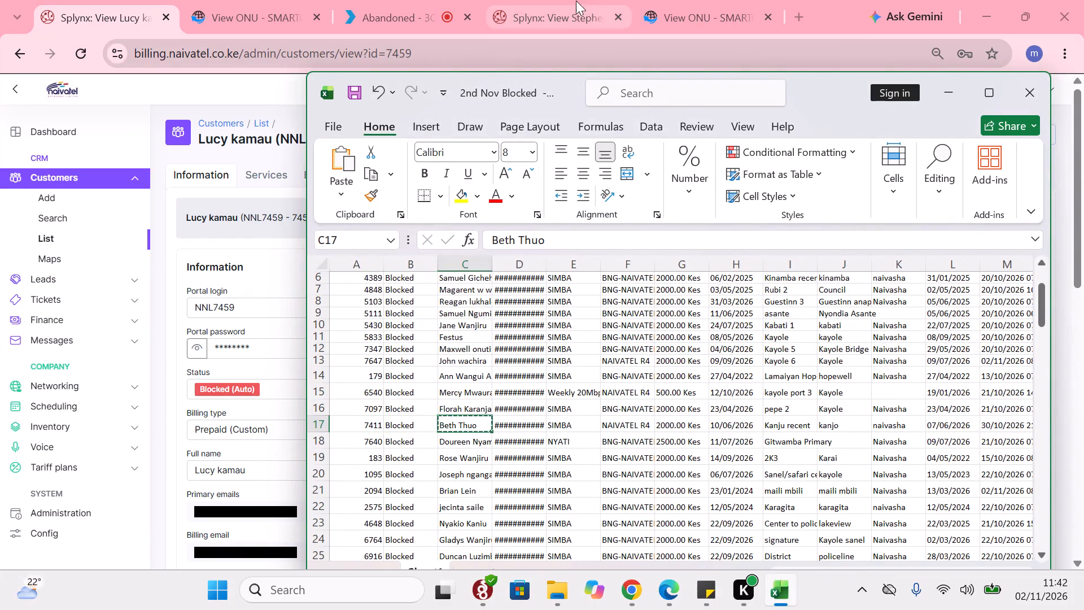
click(575, 15)
click(74, 180)
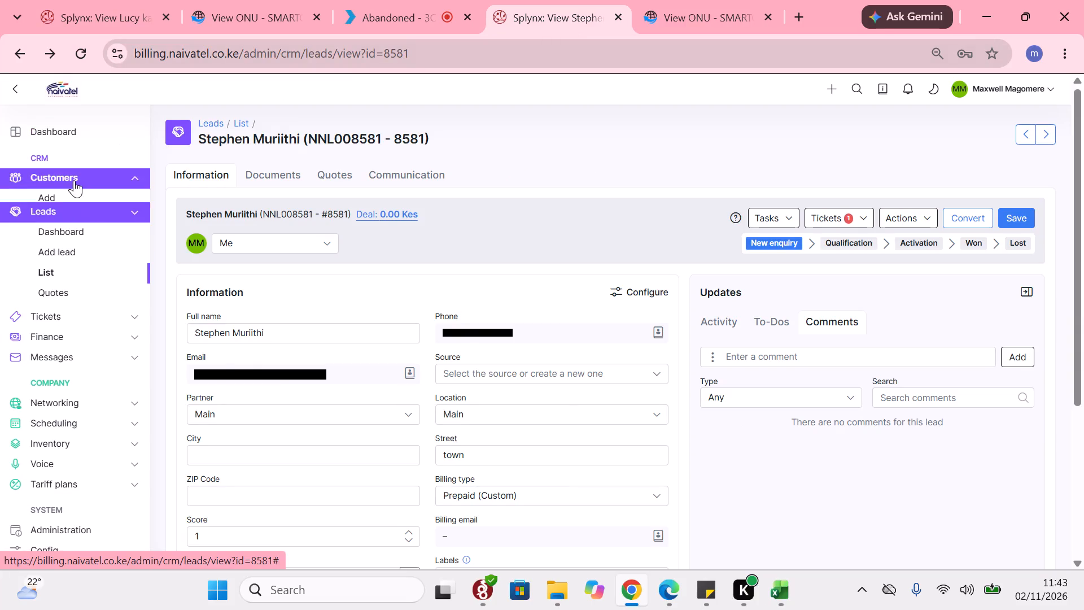
click(58, 238)
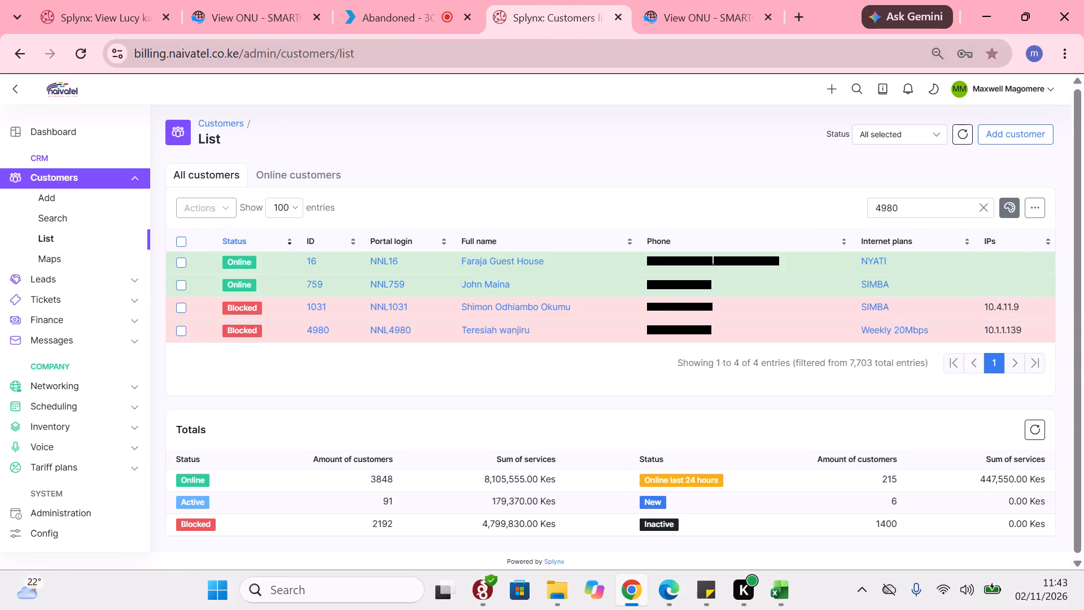
double_click(890, 210)
right_click(890, 210)
click(692, 276)
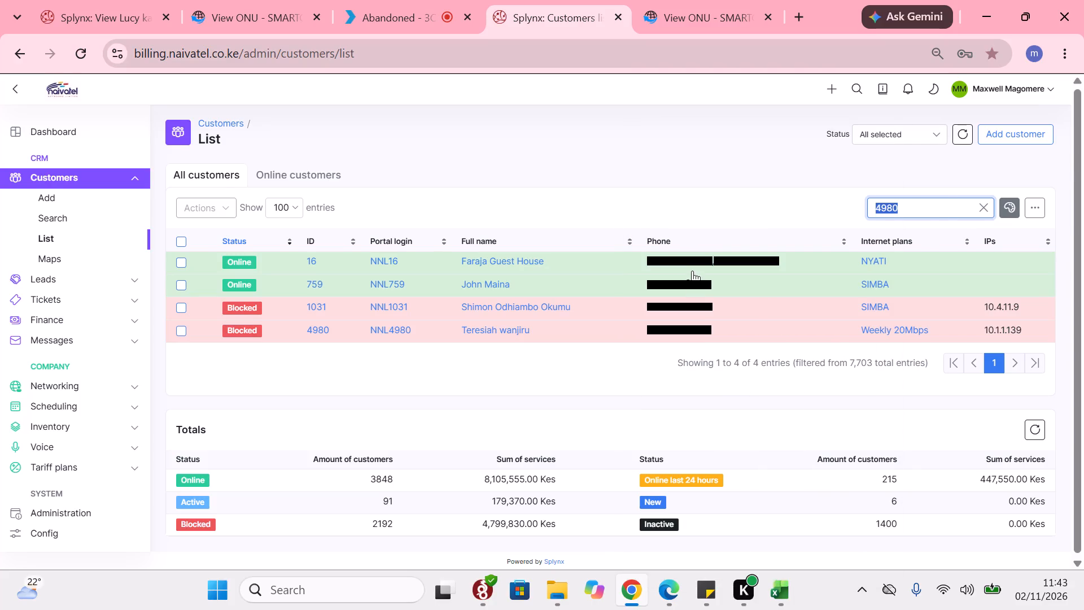
key(Return)
click(657, 263)
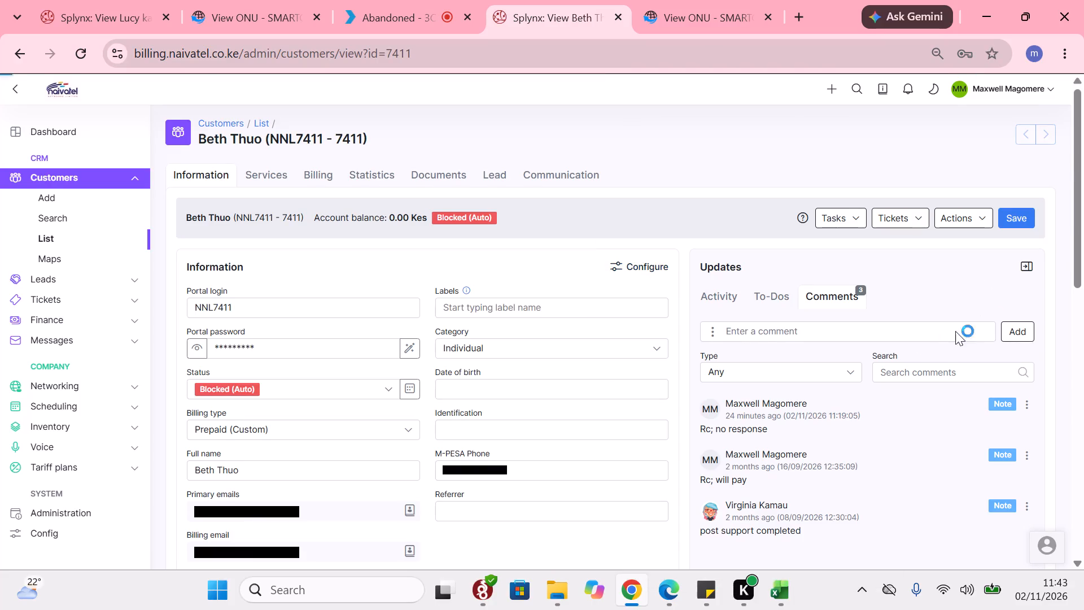
scroll(897, 379, down, 2)
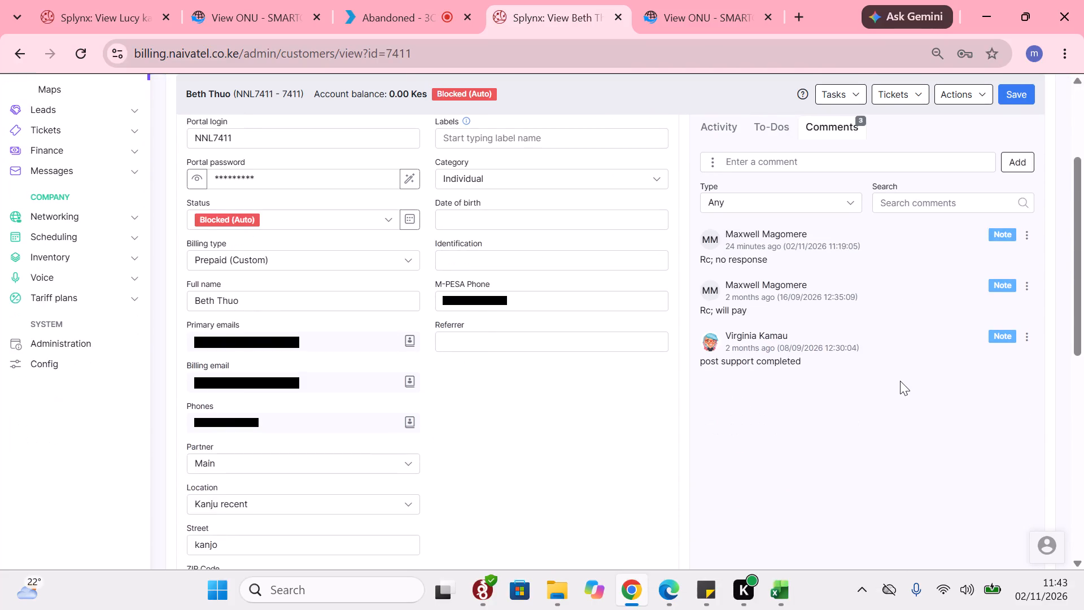
scroll(900, 381, up, 1)
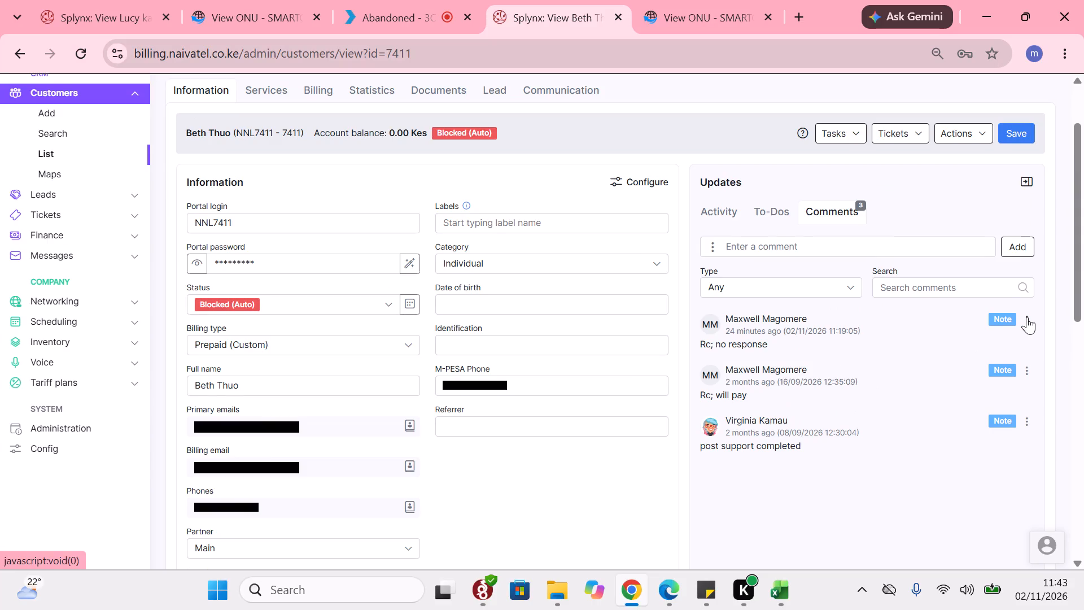
click(1027, 317)
click(1012, 337)
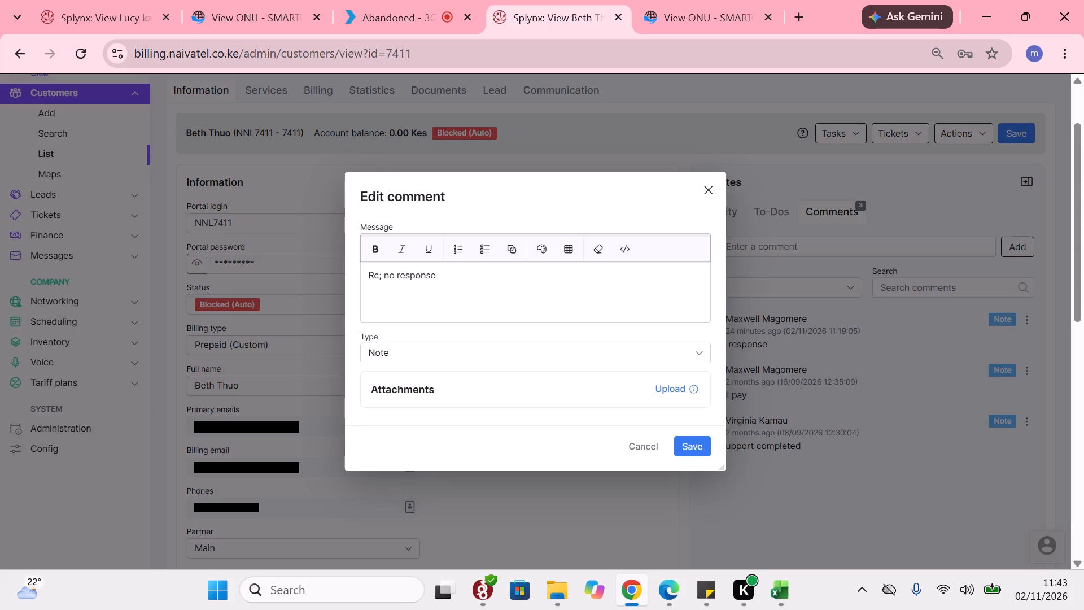
drag(384, 276, 527, 284)
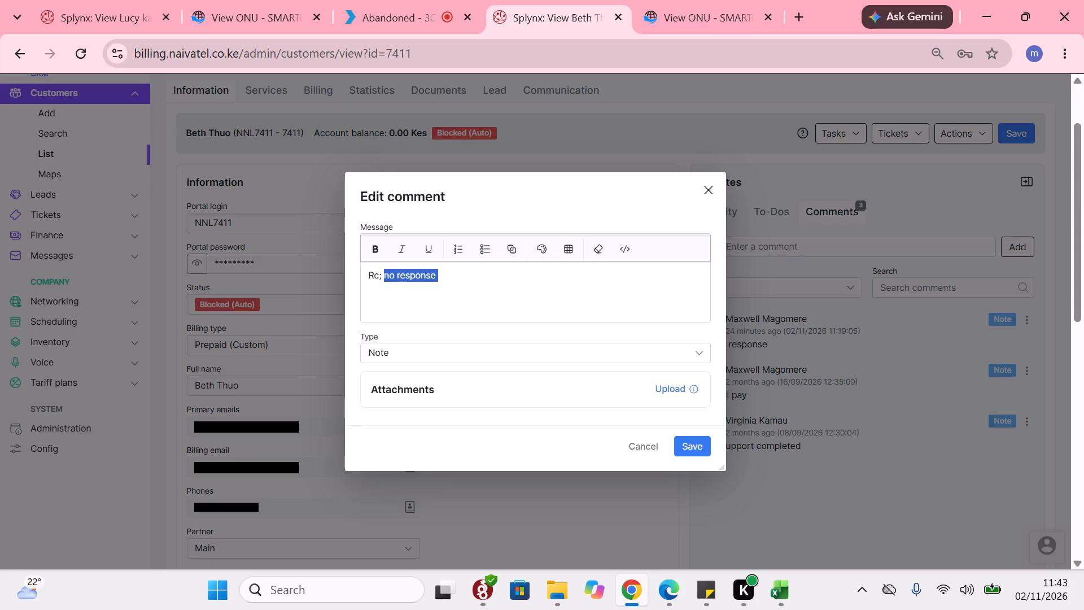
text(promised)
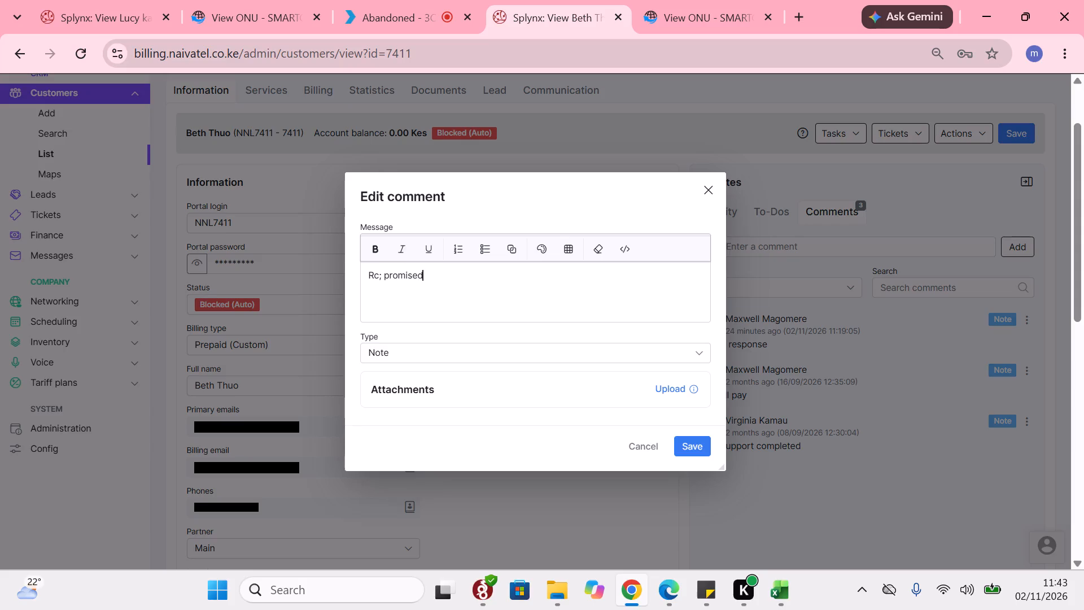
key(space)
click(386, 11)
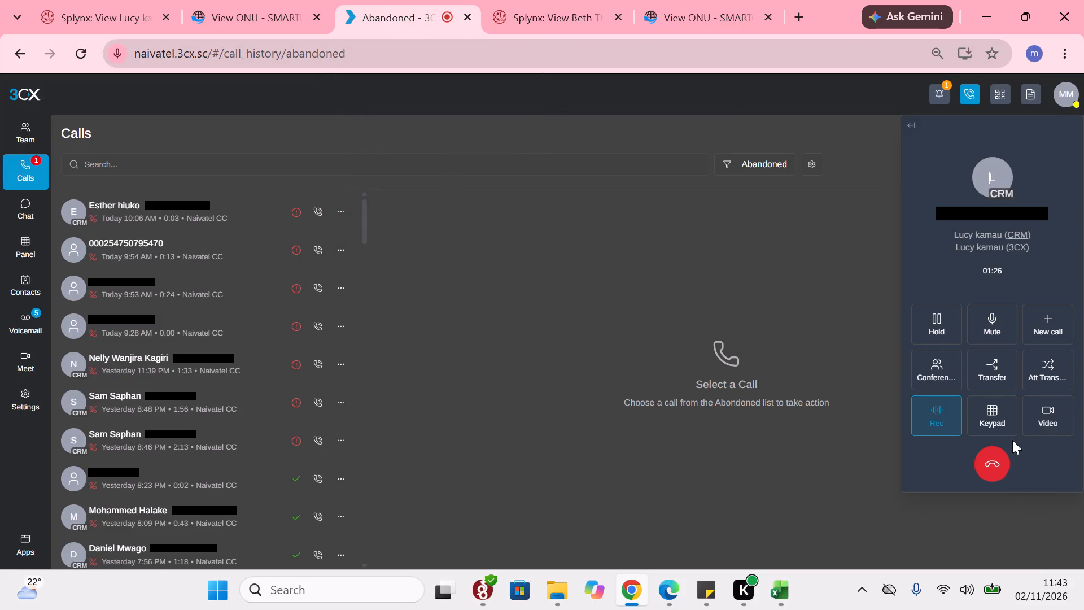
click(992, 458)
click(808, 592)
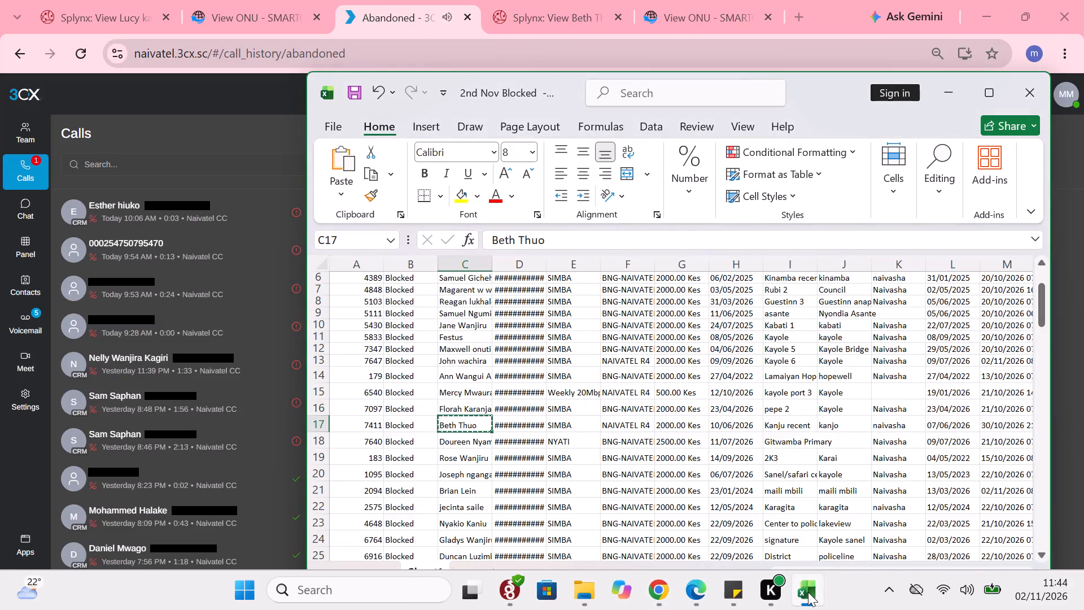
click(544, 17)
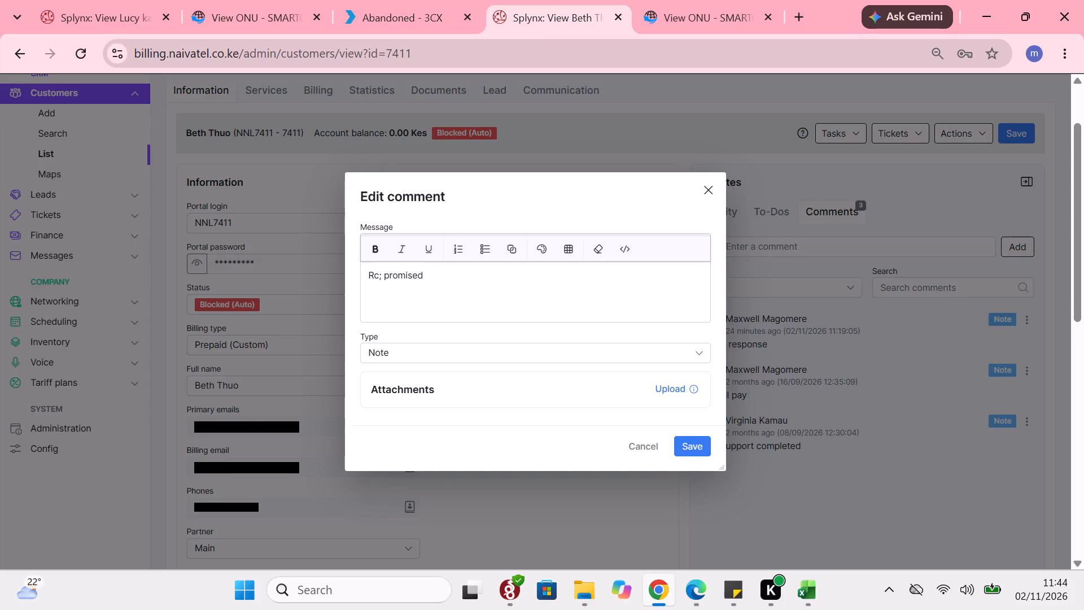
text(to pay, had no service issue)
click(700, 444)
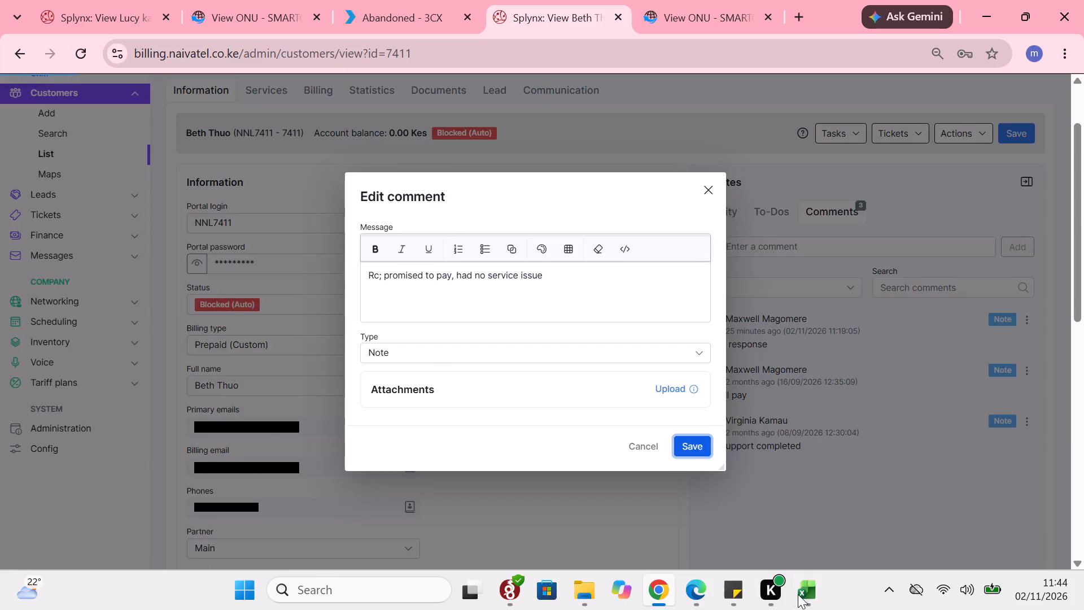
click(812, 599)
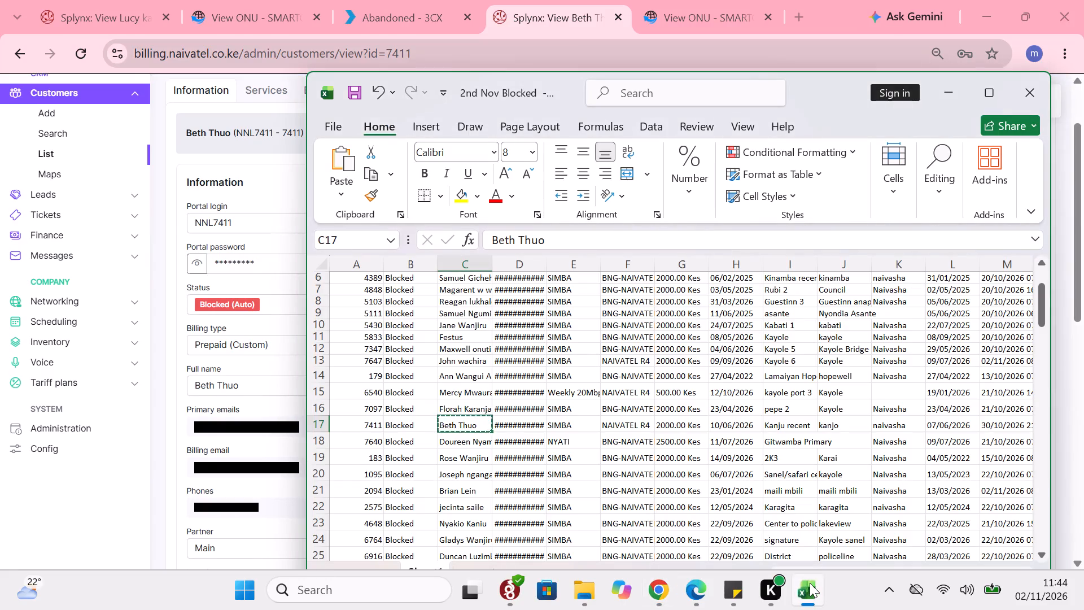
key(Right)
key(Right)
key(Right)
key(Right)
key(Right)
key(Right)
key(Right)
key(Right)
key(Right)
key(Right)
key(Right)
key(Right)
key(Right)
key(Right)
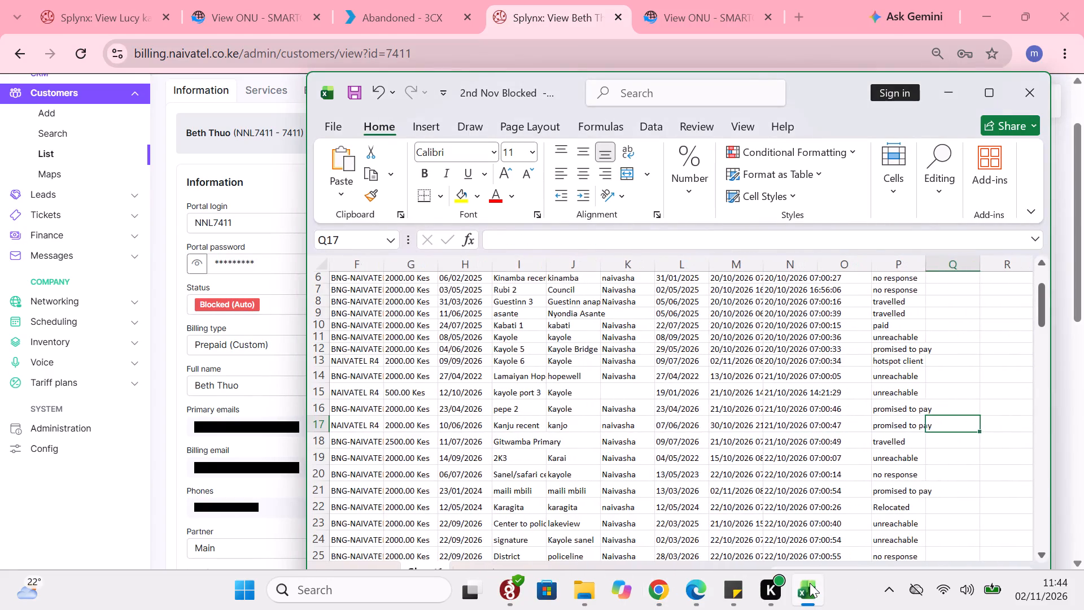
key(Down)
key(Down)
key(Down)
key(Down)
key(Down)
key(Down)
key(Down)
key(Down)
key(Down)
key(Down)
key(Down)
key(Down)
key(Down)
key(Down)
key(Down)
key(Down)
key(Down)
key(Down)
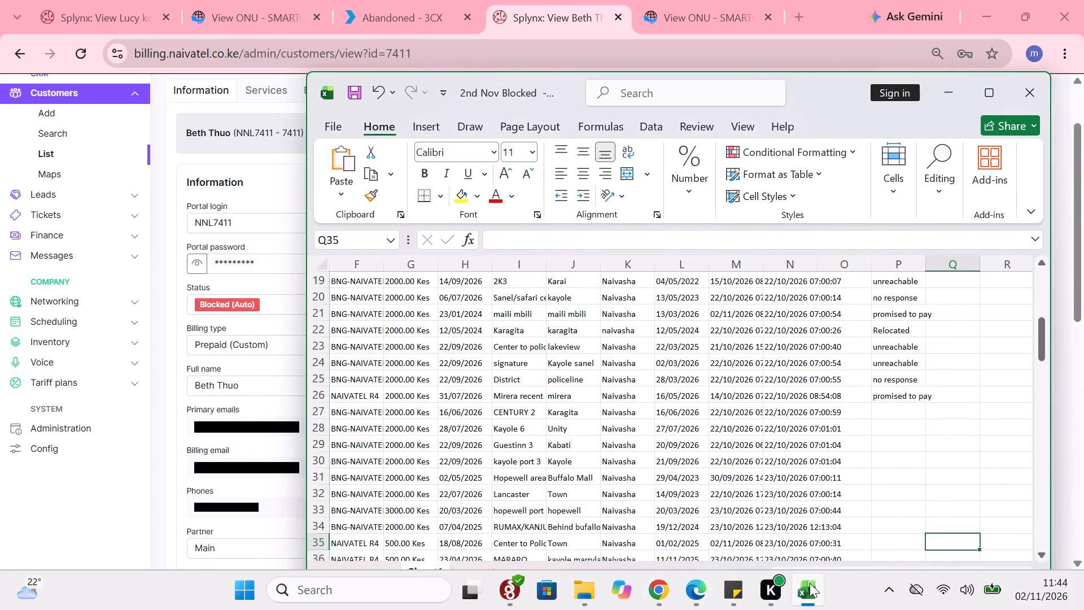
key(Up)
key(Up)
key(Up)
key(Up)
key(Up)
key(Up)
key(Up)
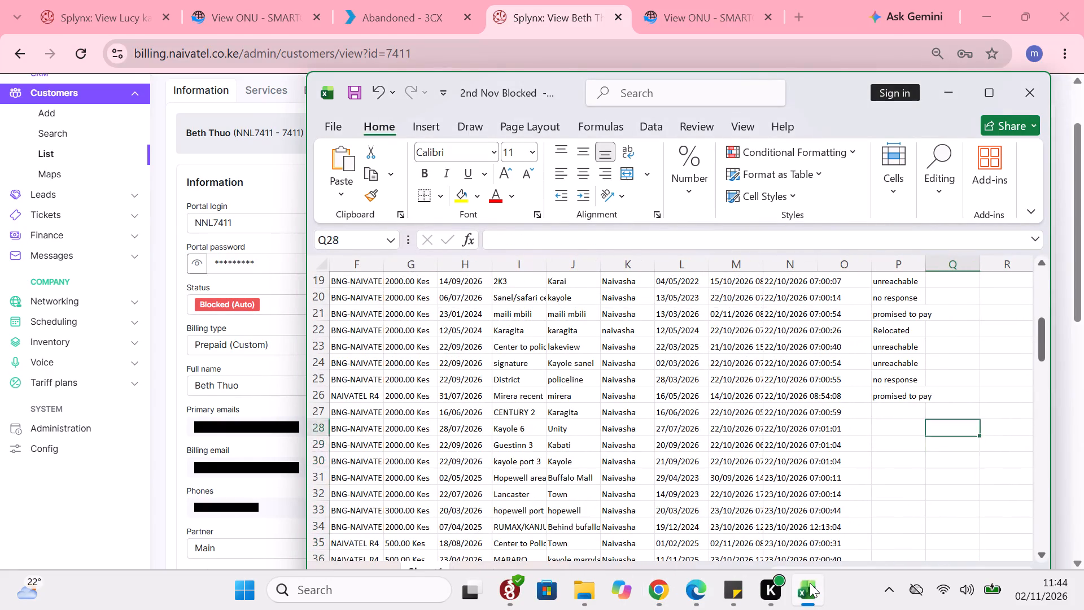
key(Up)
key(Up)
key(Left)
key(Left)
key(Left)
key(Left)
key(Left)
key(Left)
key(Left)
key(Left)
key(Left)
key(Left)
key(Left)
key(Left)
key(Left)
key(Left)
key(Left)
key(Left)
key(Left)
key(Left)
key(Left)
key(Left)
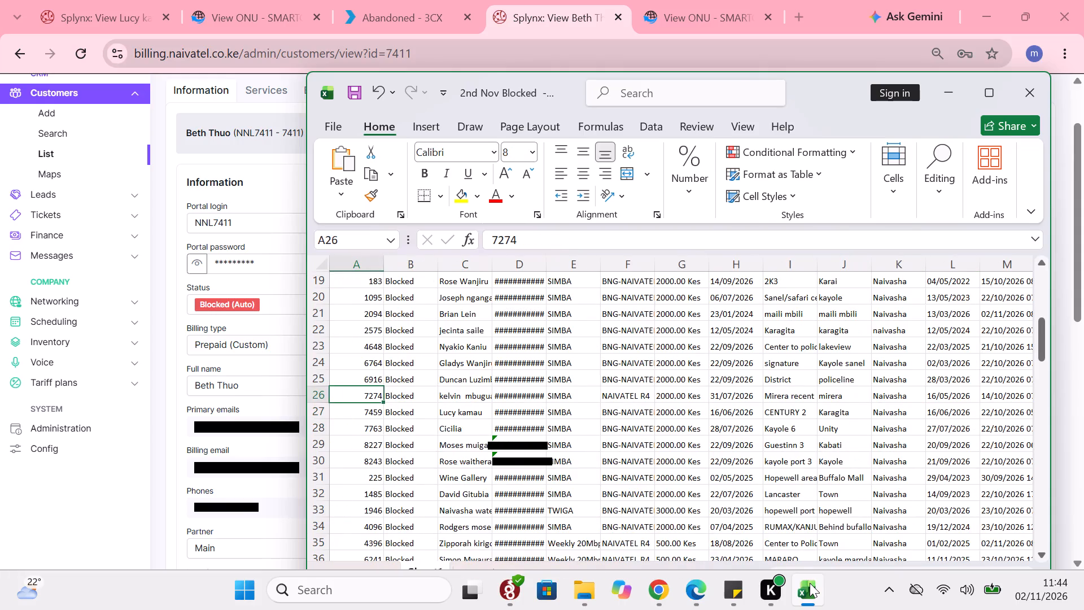
key(Right)
key(Right)
key(Down)
key(Right)
key(Right)
key(Right)
key(Right)
key(Right)
key(Right)
key(Right)
key(Right)
key(Right)
key(Right)
key(Right)
key(Right)
key(Right)
key(Right)
key(Right)
key(Right)
key(Right)
key(Right)
key(Right)
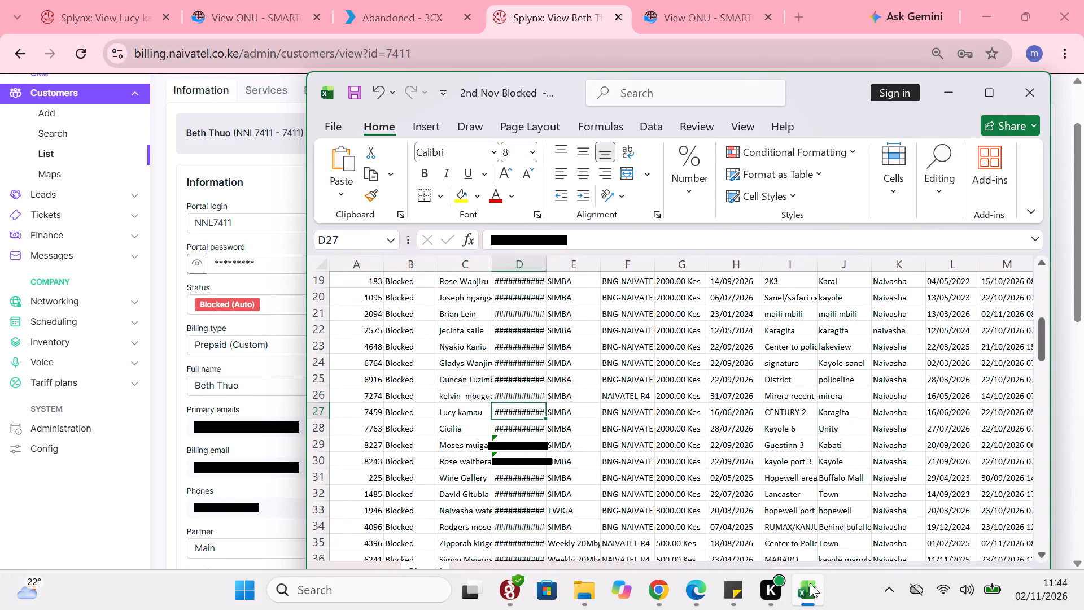
key(Left)
key(Left)
key(Left)
key(Left)
key(Left)
key(Left)
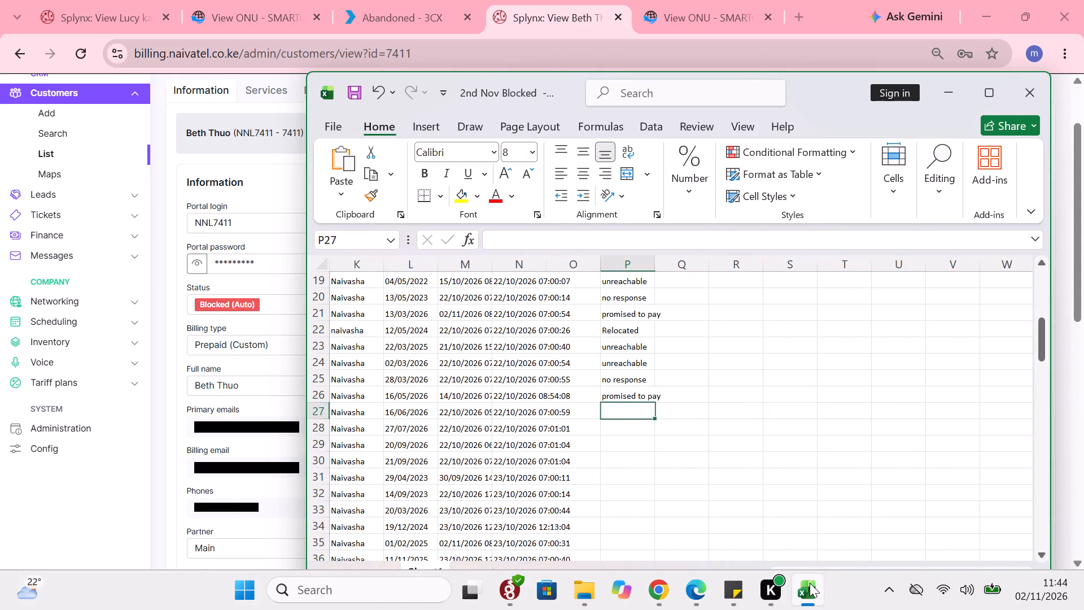
text(pr)
key(Return)
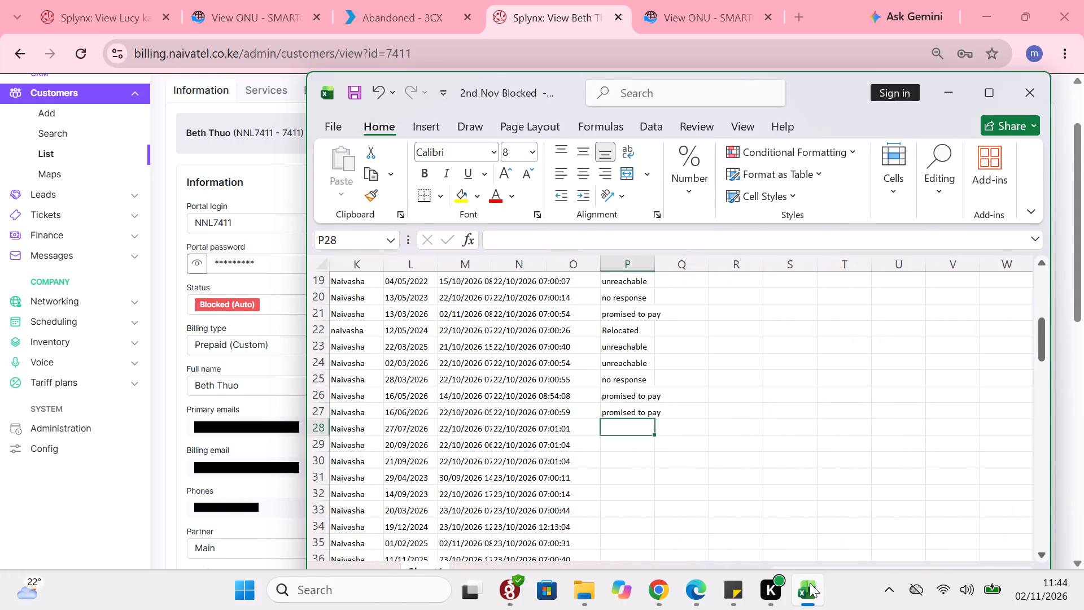
key(Left)
key(Left)
key(Left)
key(Left)
key(Left)
key(Left)
key(Left)
key(Left)
key(Left)
key(Left)
key(Left)
key(Left)
key(Left)
key(Left)
key(Left)
key(Left)
key(Left)
key(Left)
key(Left)
key(Left)
key(Right)
key(Right)
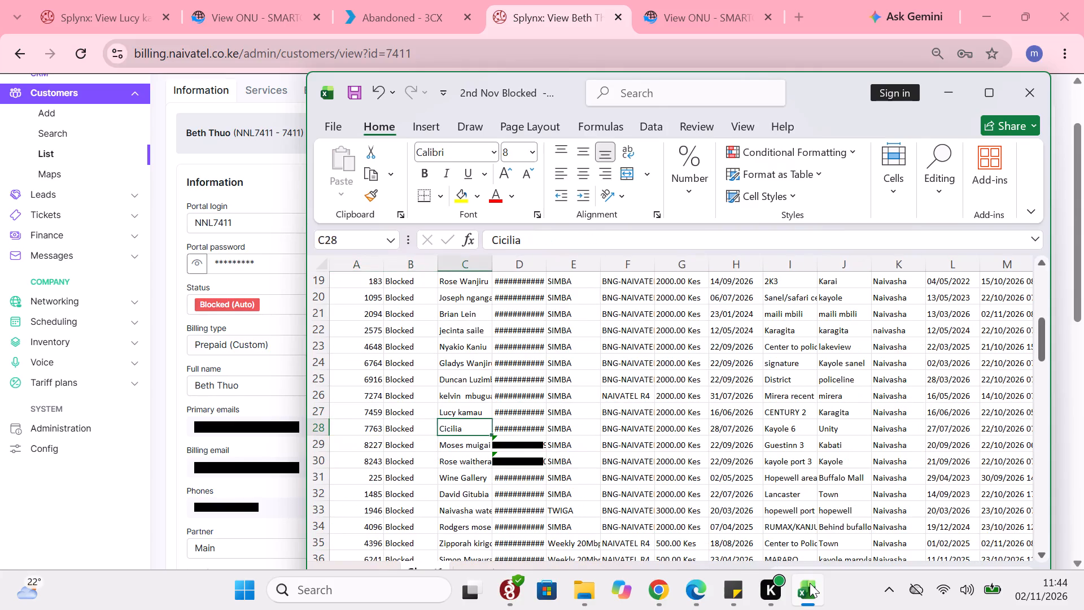
key(ctrl+c)
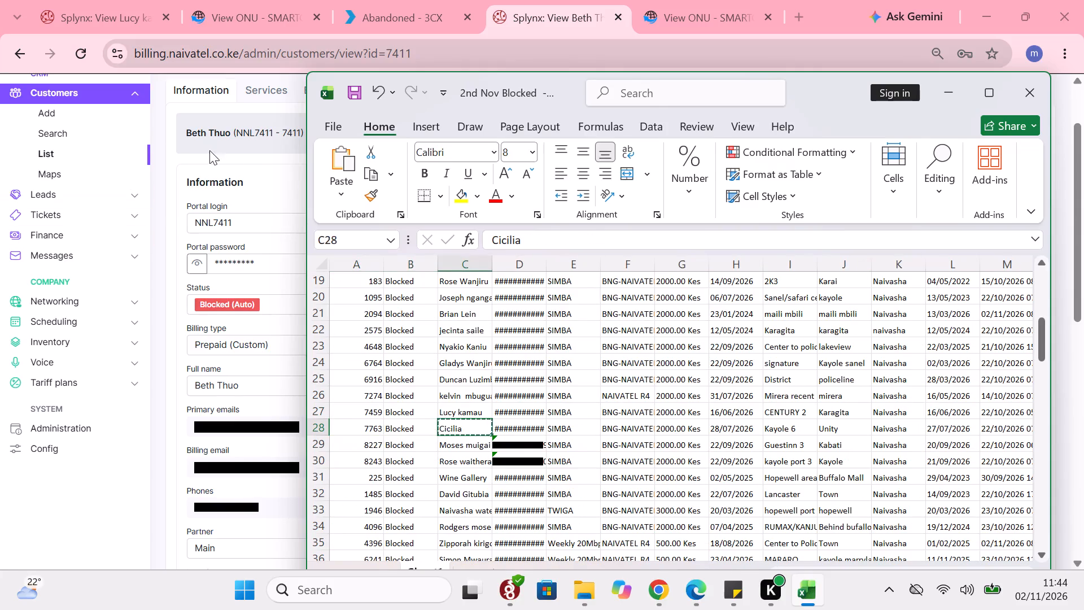
click(108, 18)
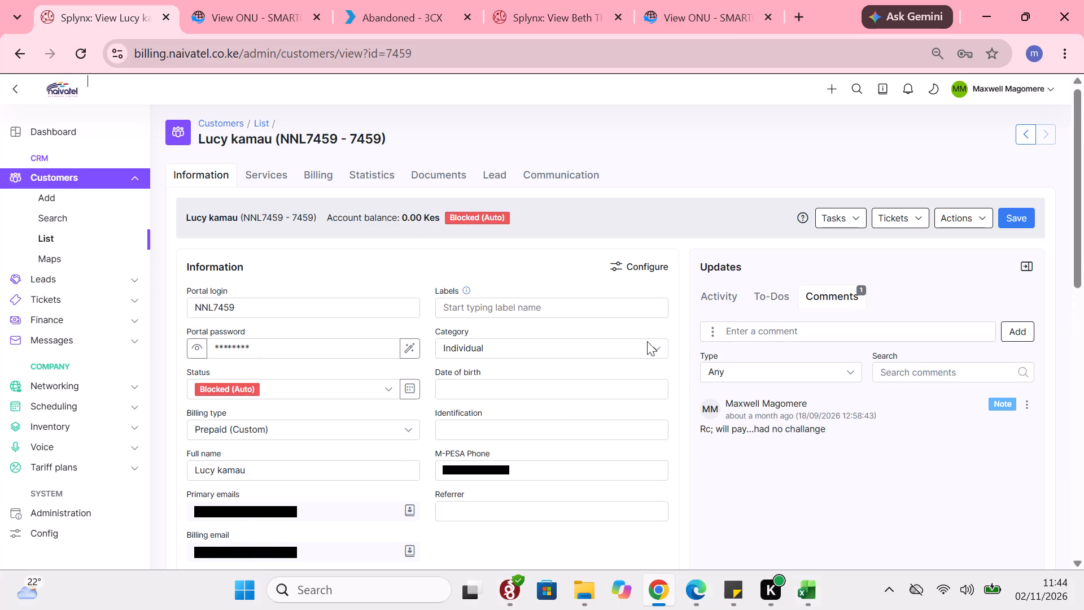
click(755, 330)
text(Rc; client is okay with the)
key(space)
text(service will pay)
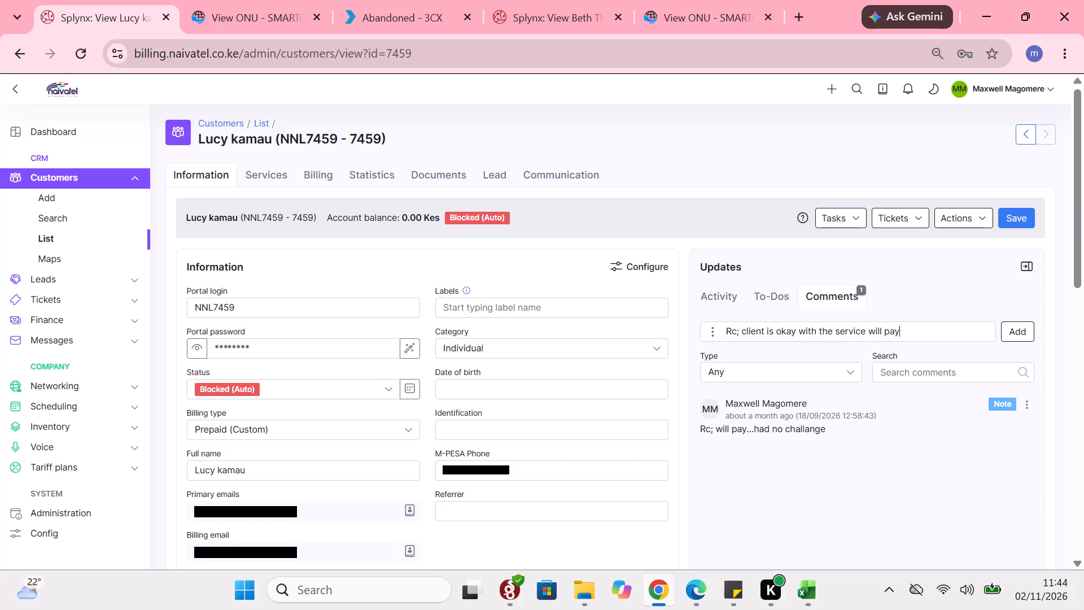
click(1016, 325)
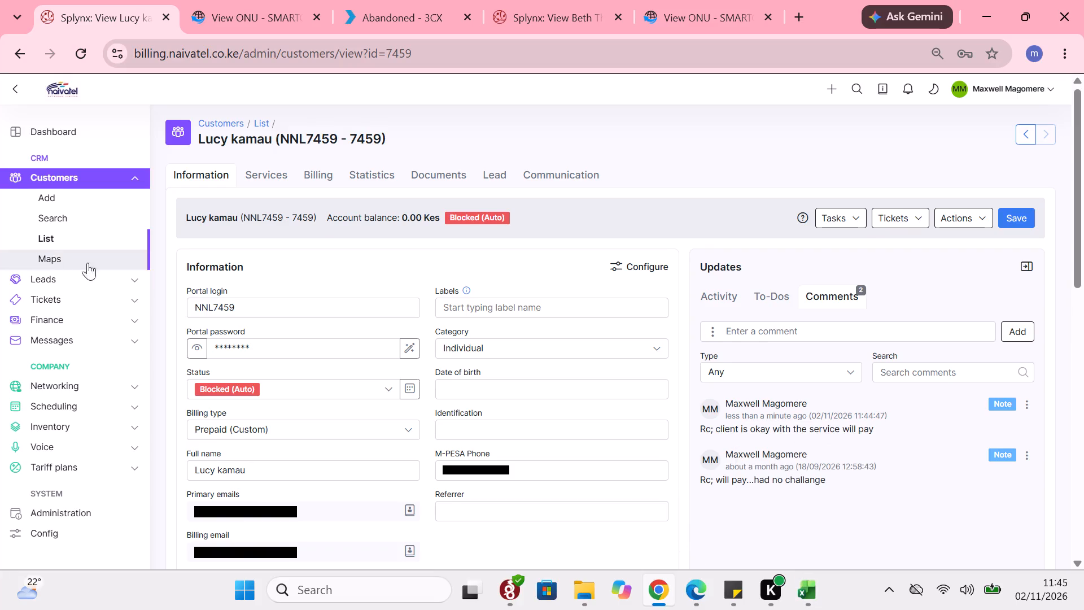
click(54, 237)
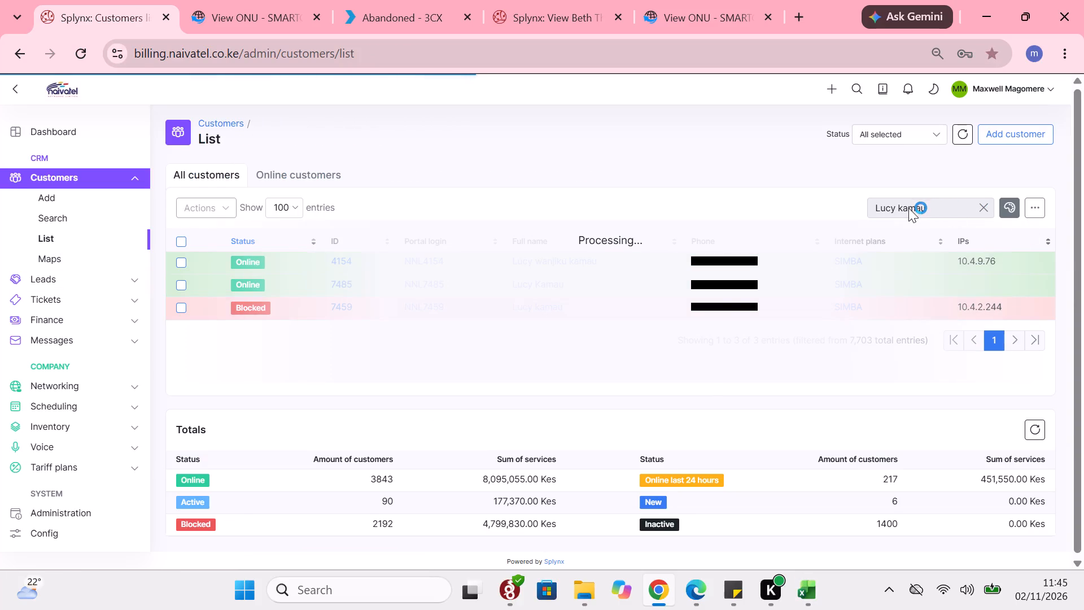
triple_click(892, 208)
right_click(891, 207)
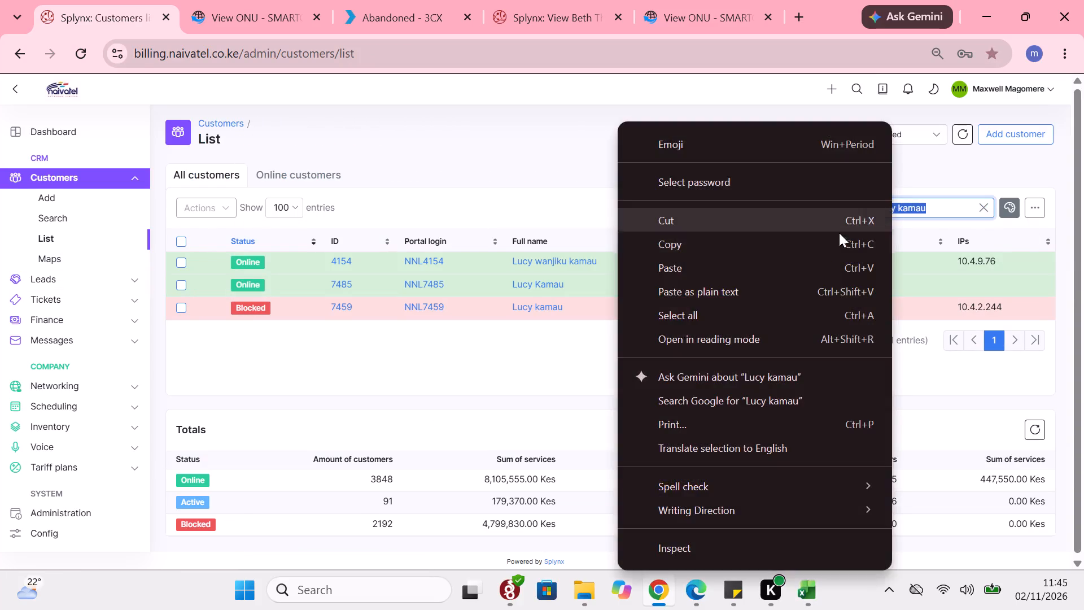
click(676, 271)
key(Return)
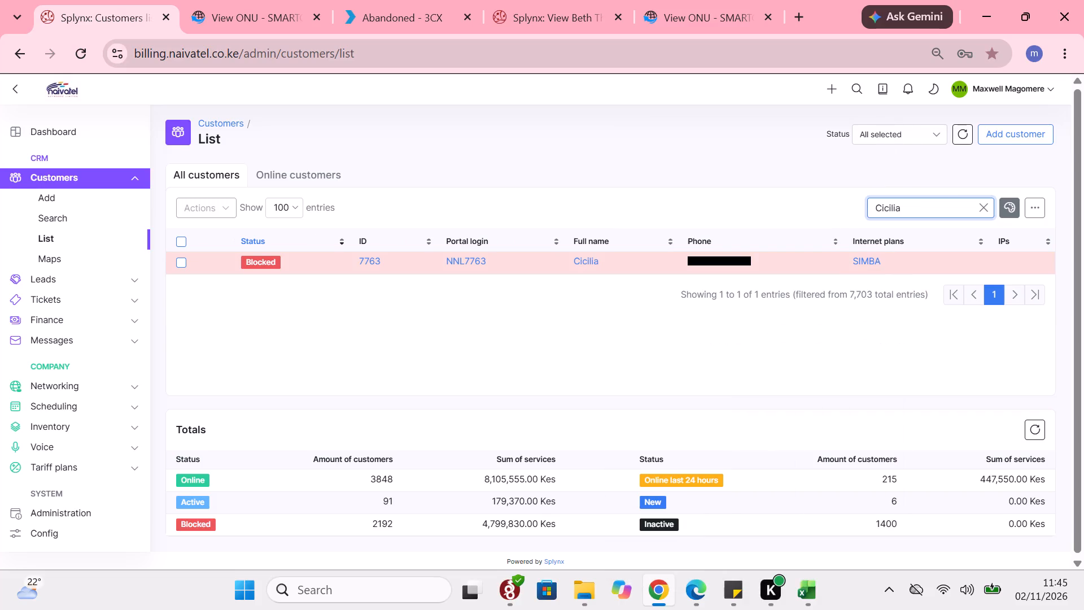
click(526, 266)
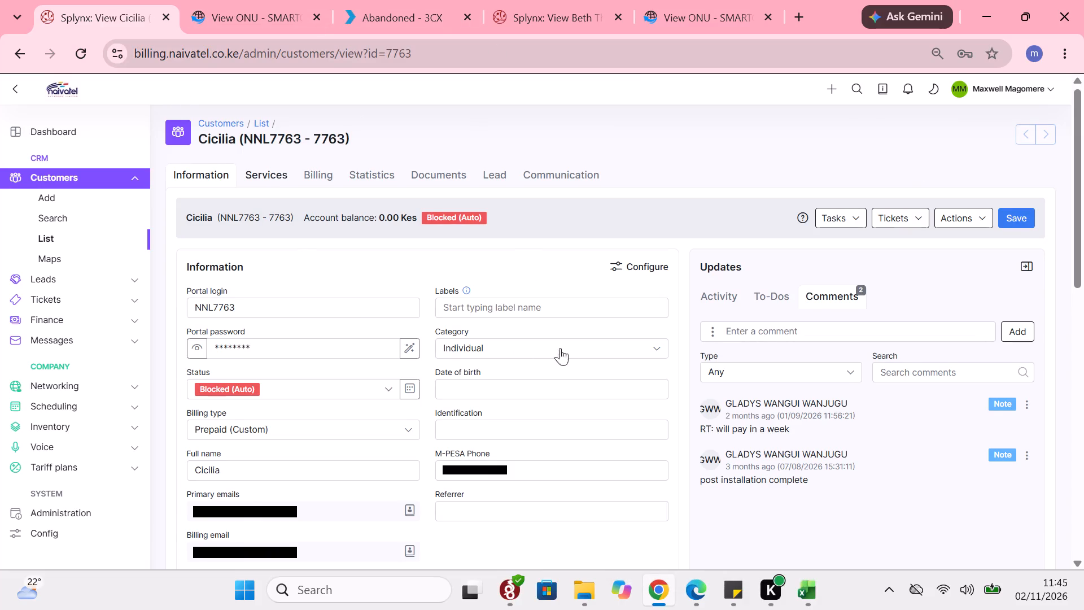
scroll(568, 356, down, 2)
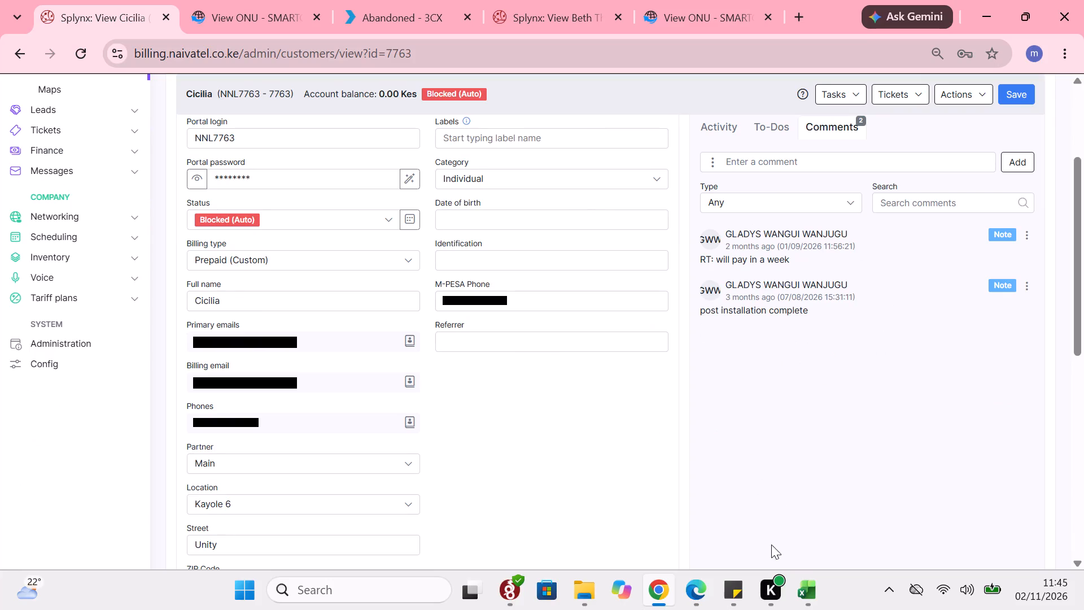
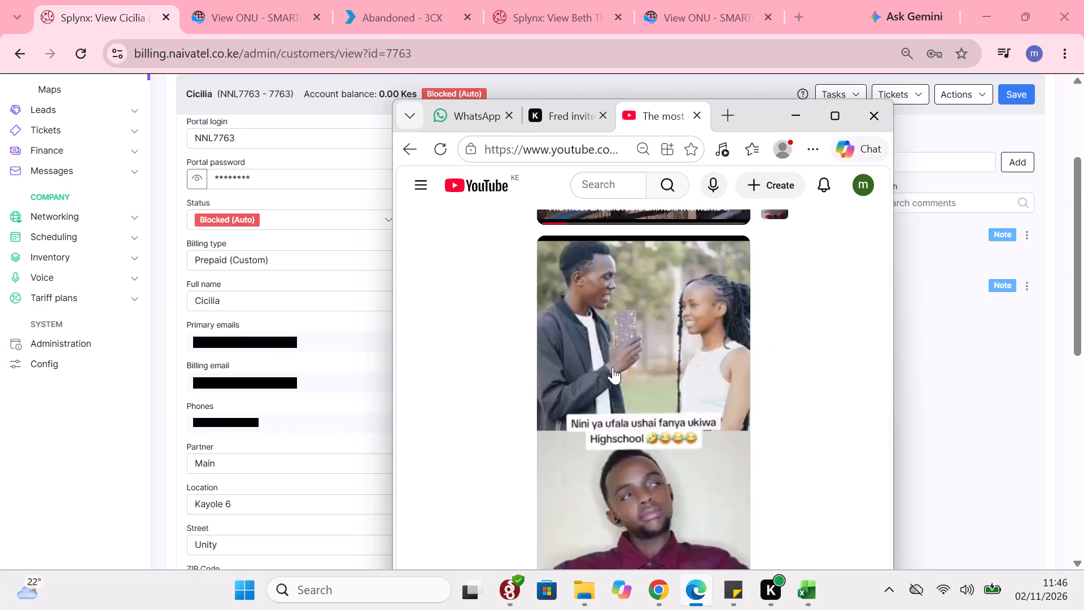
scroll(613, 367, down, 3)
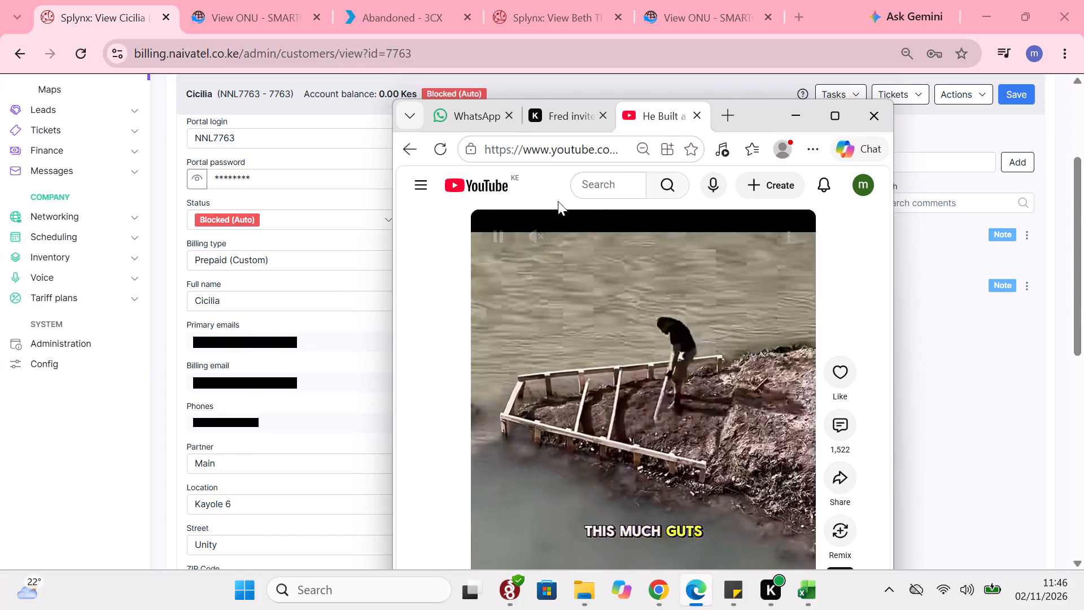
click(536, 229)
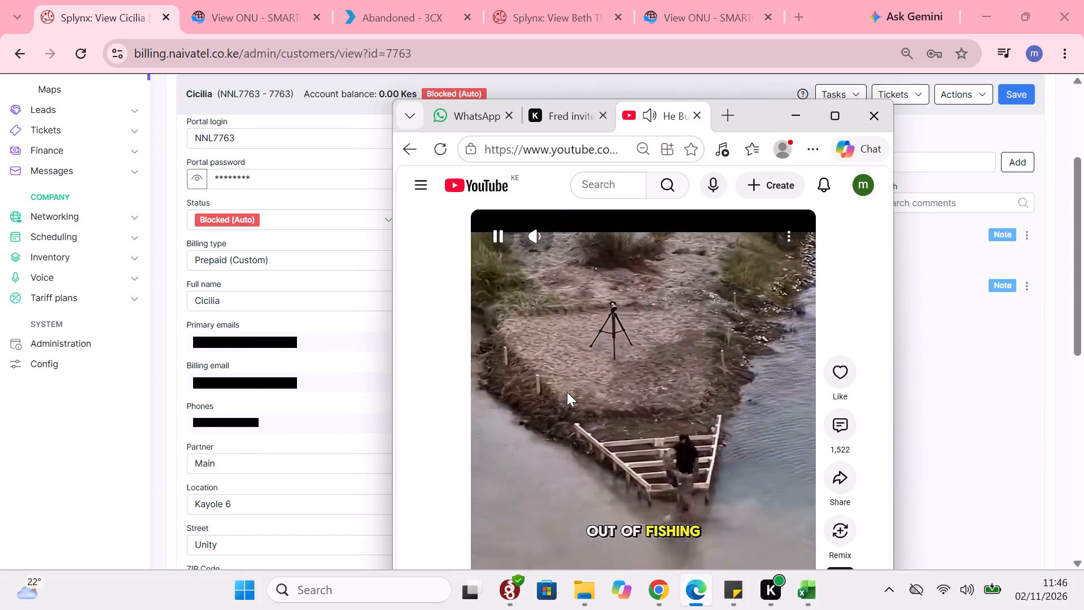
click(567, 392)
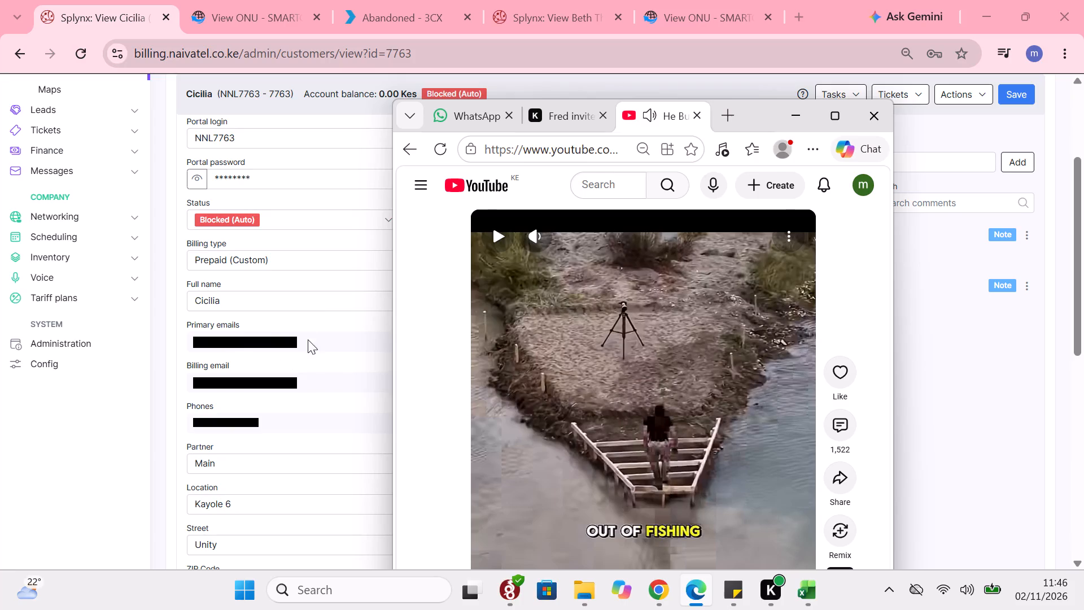
click(326, 465)
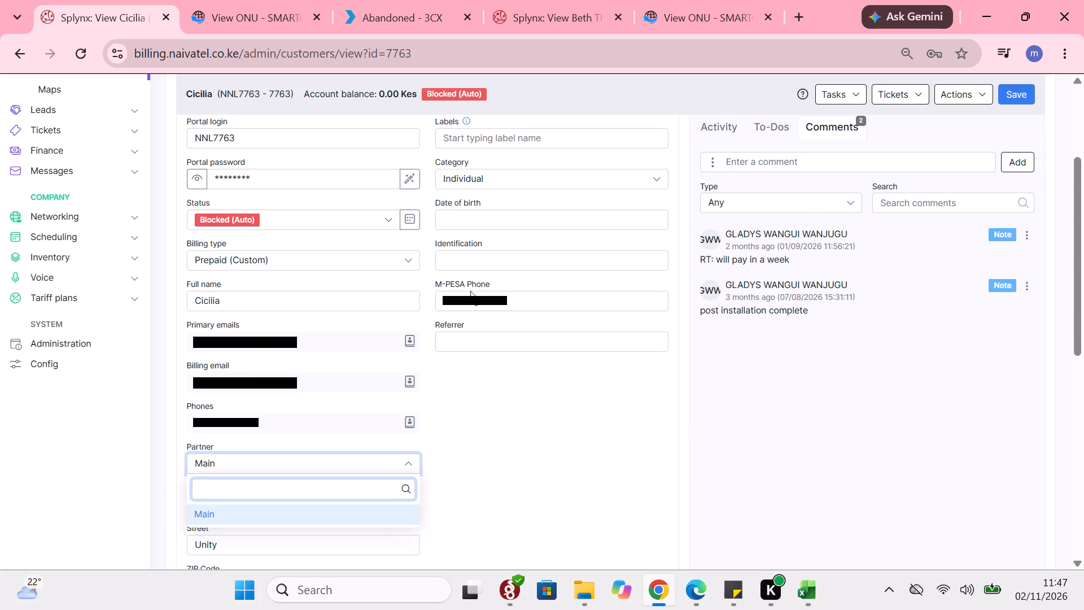
scroll(659, 312, up, 2)
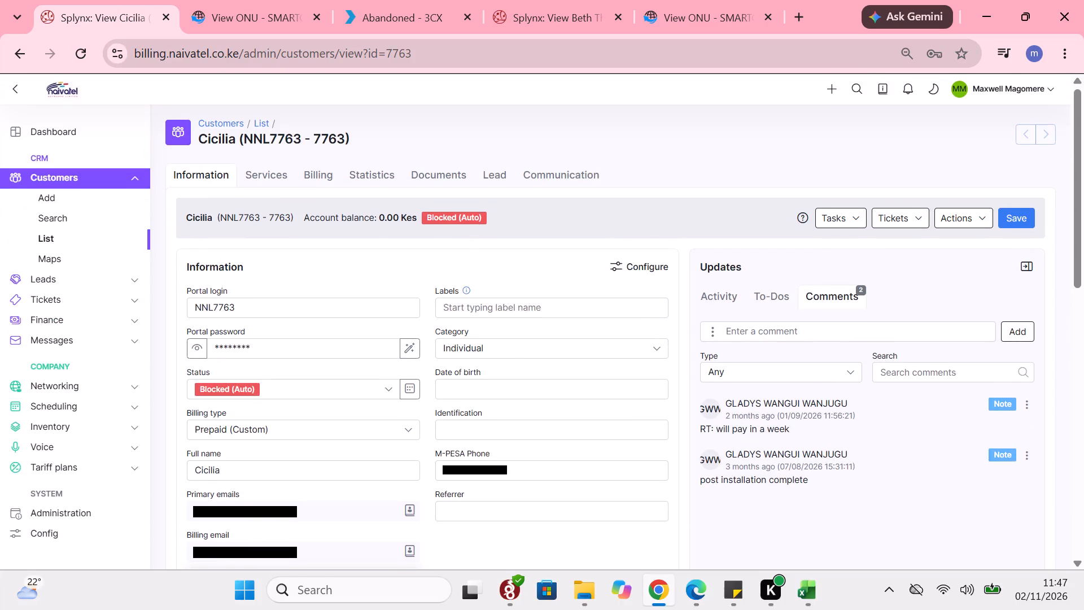
scroll(645, 308, down, 3)
drag(460, 212, 493, 212)
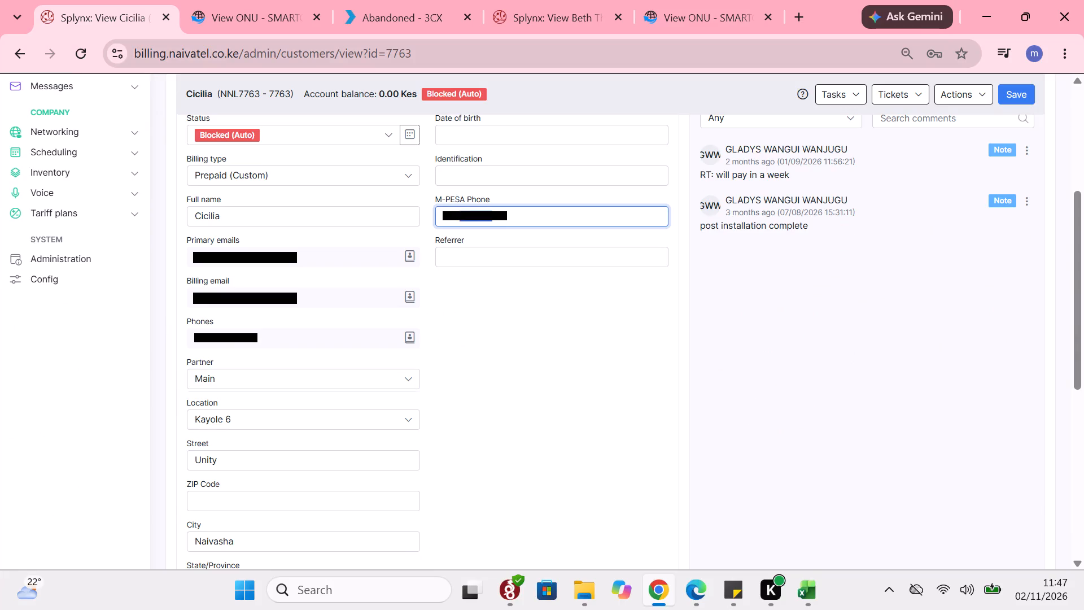
drag(493, 212, 517, 212)
right_click(501, 221)
click(563, 242)
scroll(487, 243, up, 5)
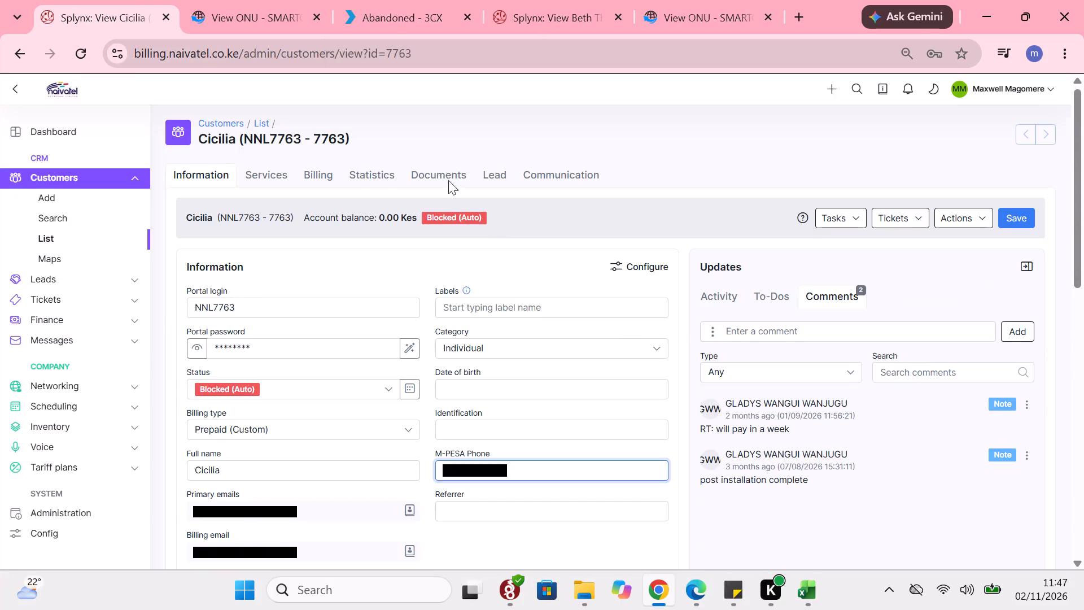
click(388, 18)
click(968, 97)
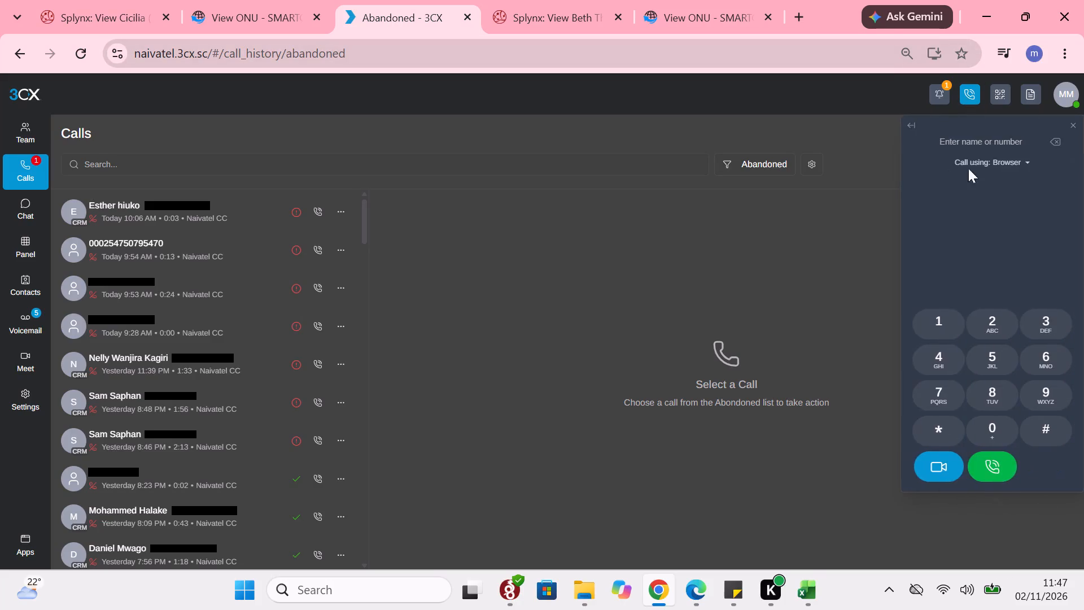
right_drag(978, 140, 978, 145)
click(820, 355)
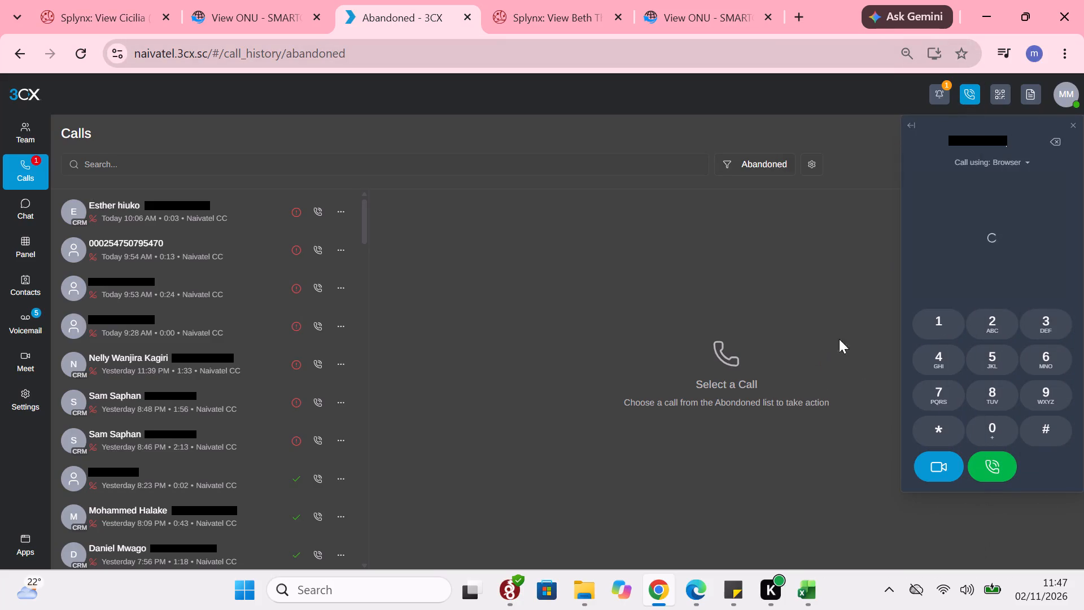
click(946, 129)
click(953, 141)
click(1000, 426)
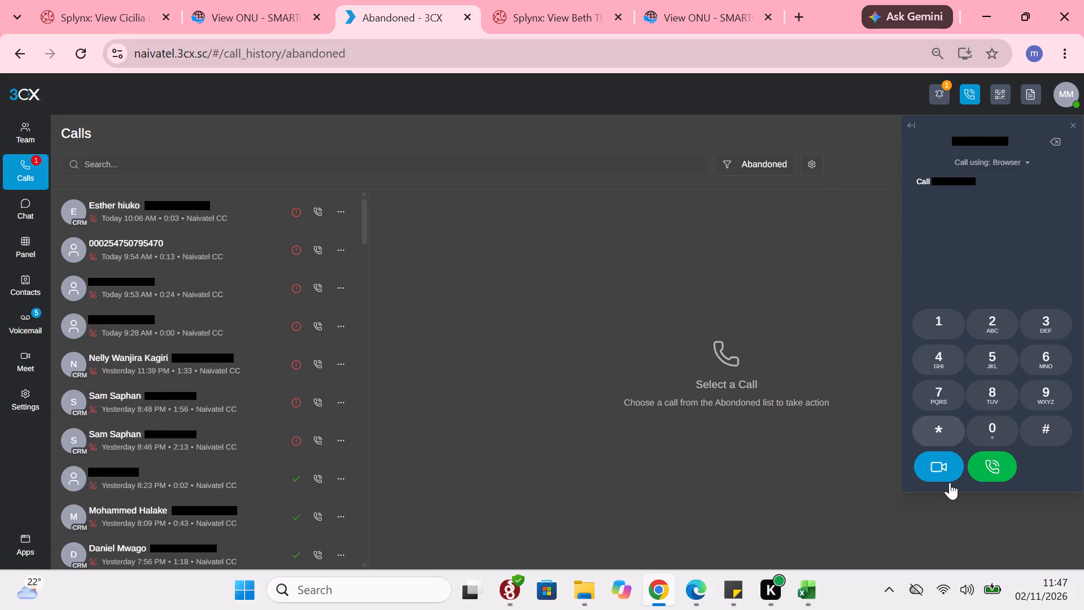
click(984, 465)
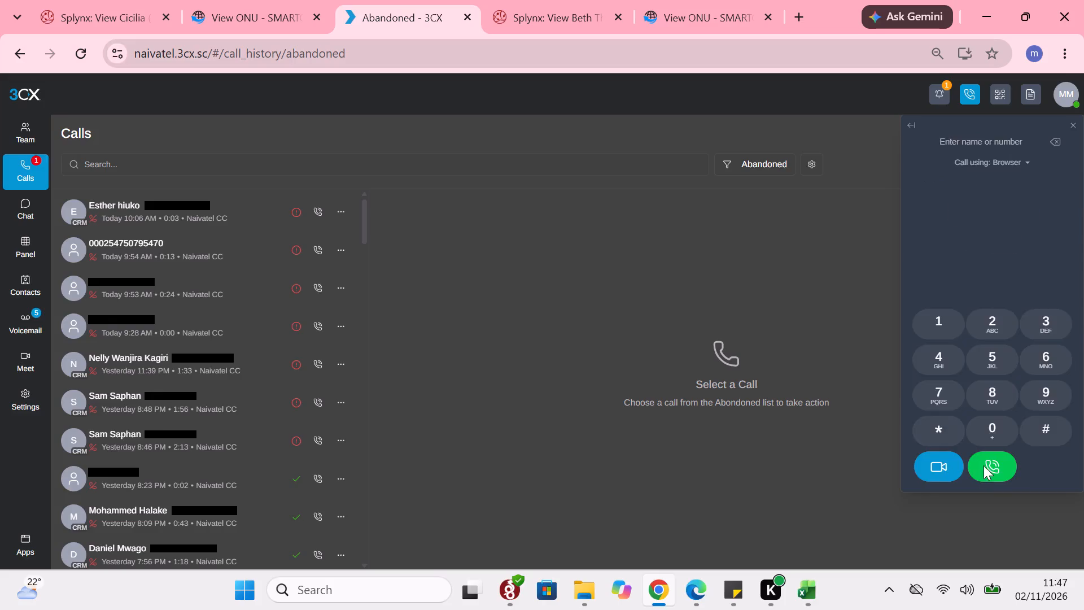
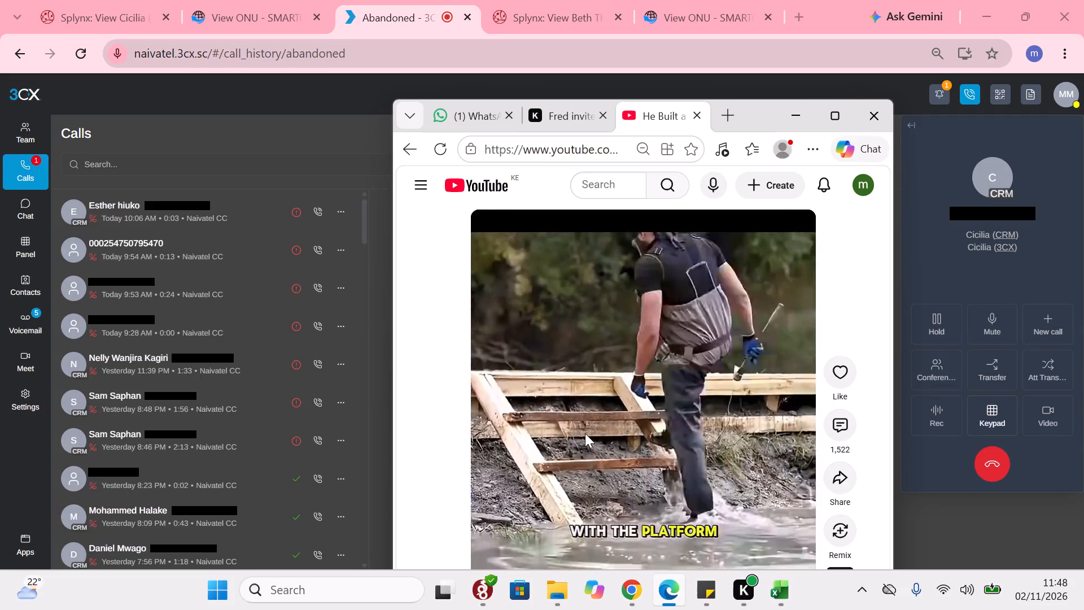
click(991, 462)
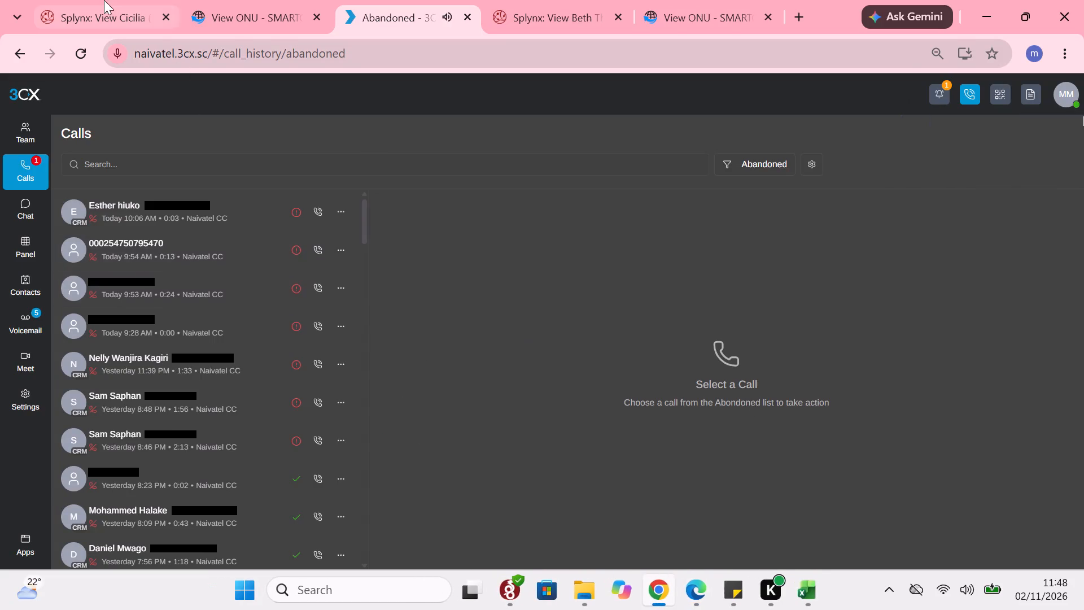
click(104, 11)
click(759, 330)
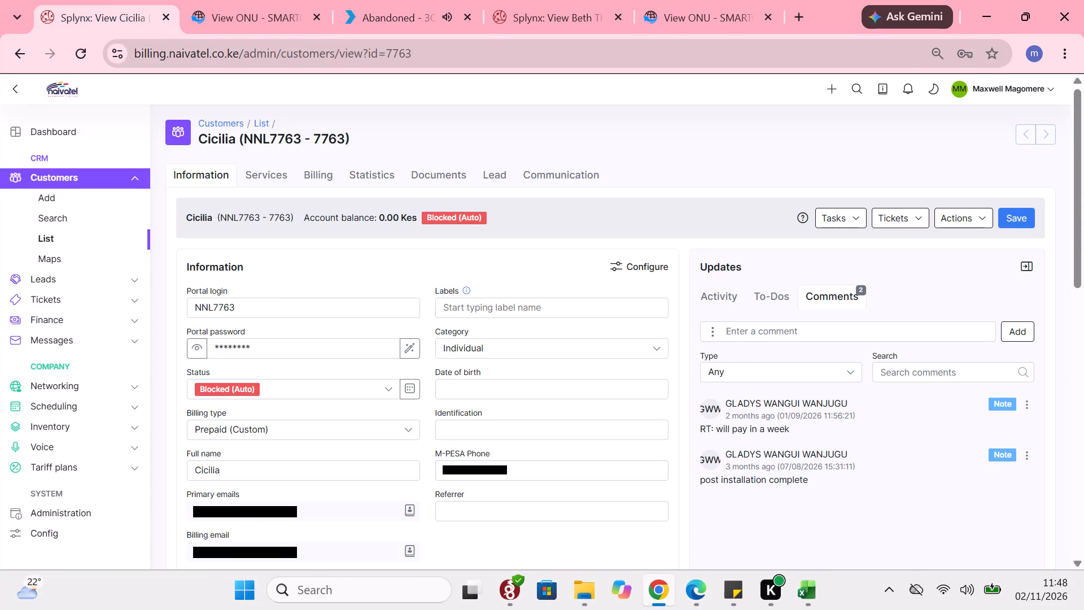
text(Rc;)
key(space)
text(no response)
key(space)
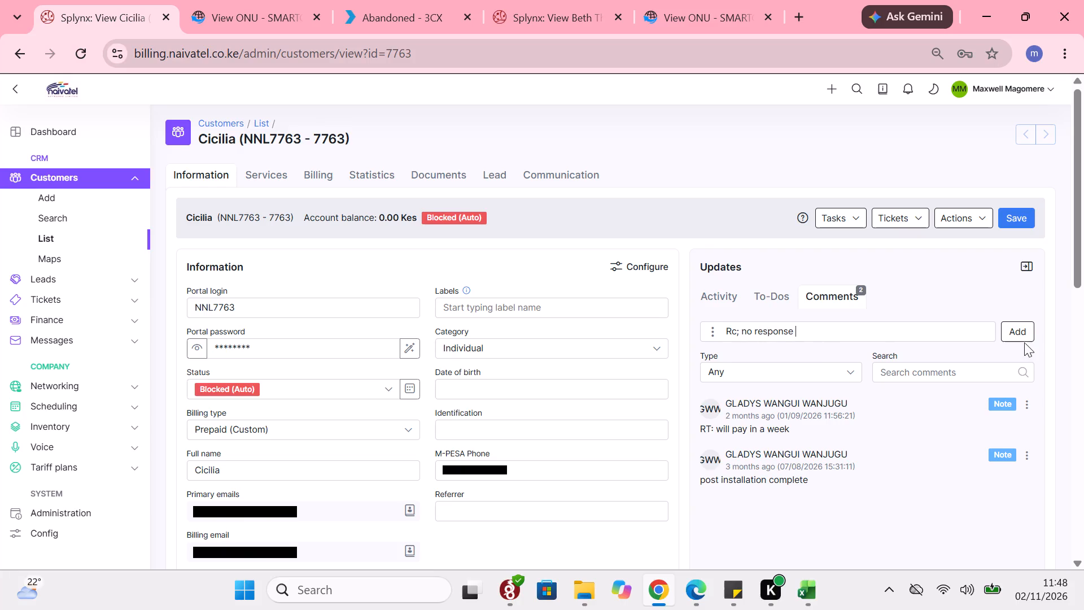
click(1022, 335)
click(799, 595)
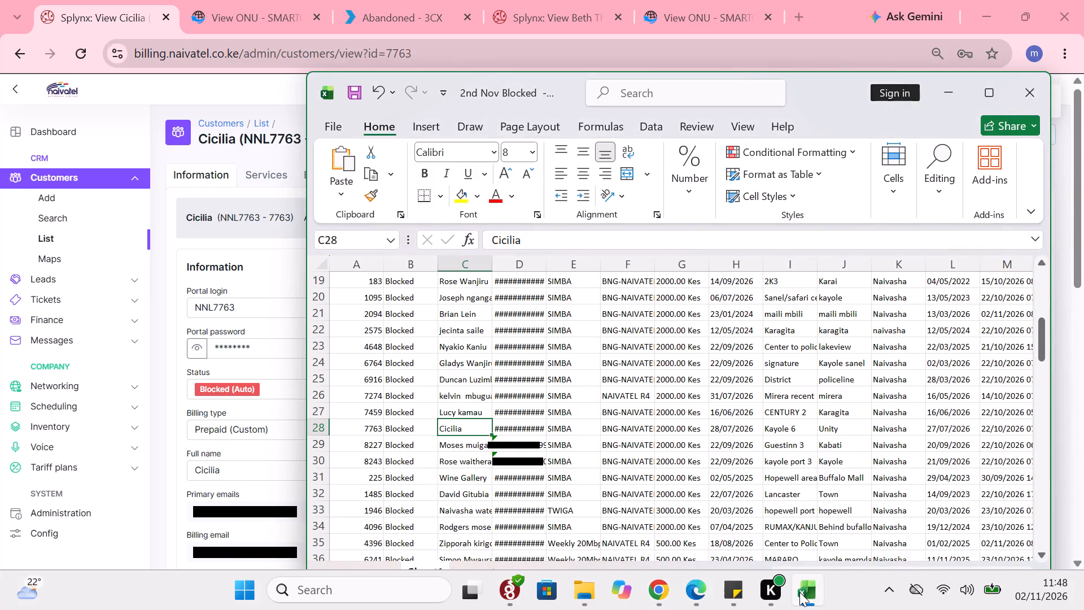
key(Right)
key(Right)
key(Right)
key(Right)
key(Right)
key(Right)
key(Right)
key(Right)
key(Right)
key(Right)
key(Right)
key(Right)
key(Right)
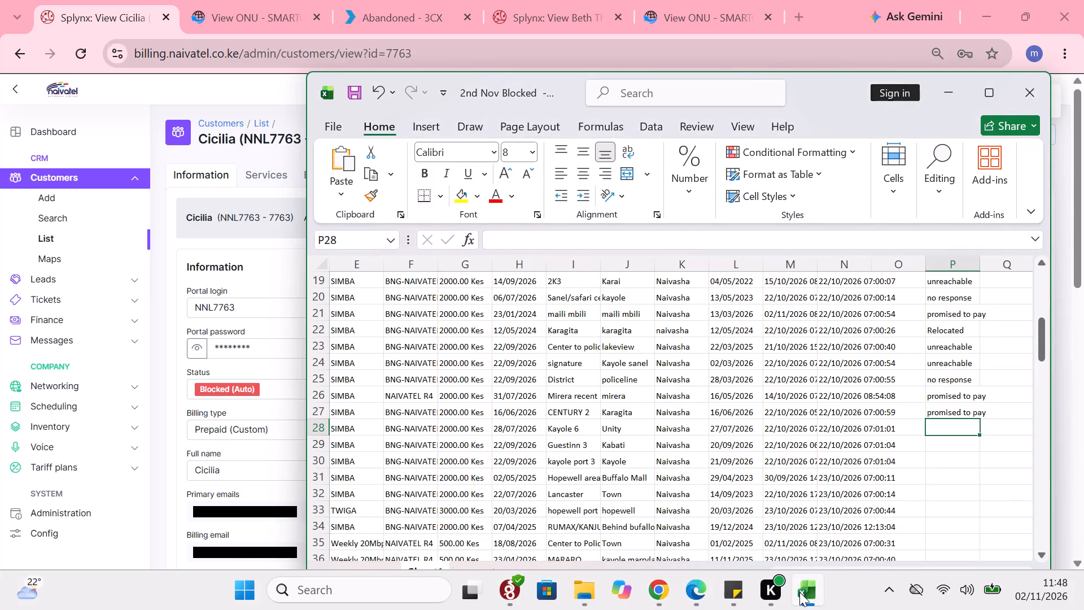
text(no)
key(Return)
key(Left)
key(Left)
key(Left)
key(Left)
key(Left)
key(Left)
key(Left)
key(Left)
key(Left)
key(Left)
key(Left)
key(Left)
key(Left)
key(Left)
key(Left)
key(Left)
key(Left)
key(Left)
key(Left)
key(Left)
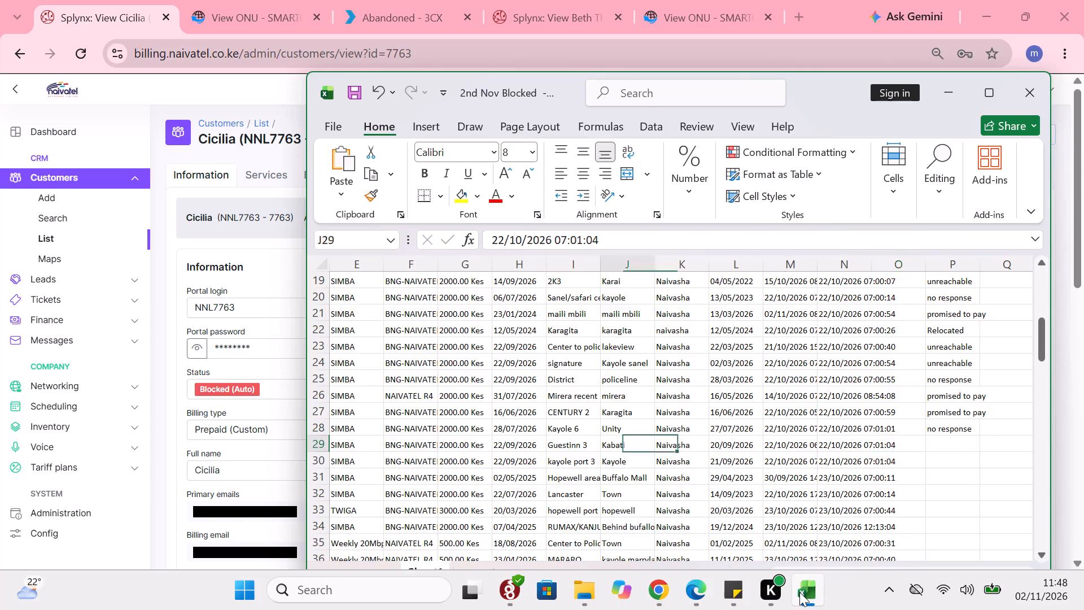
key(Right)
key(Right)
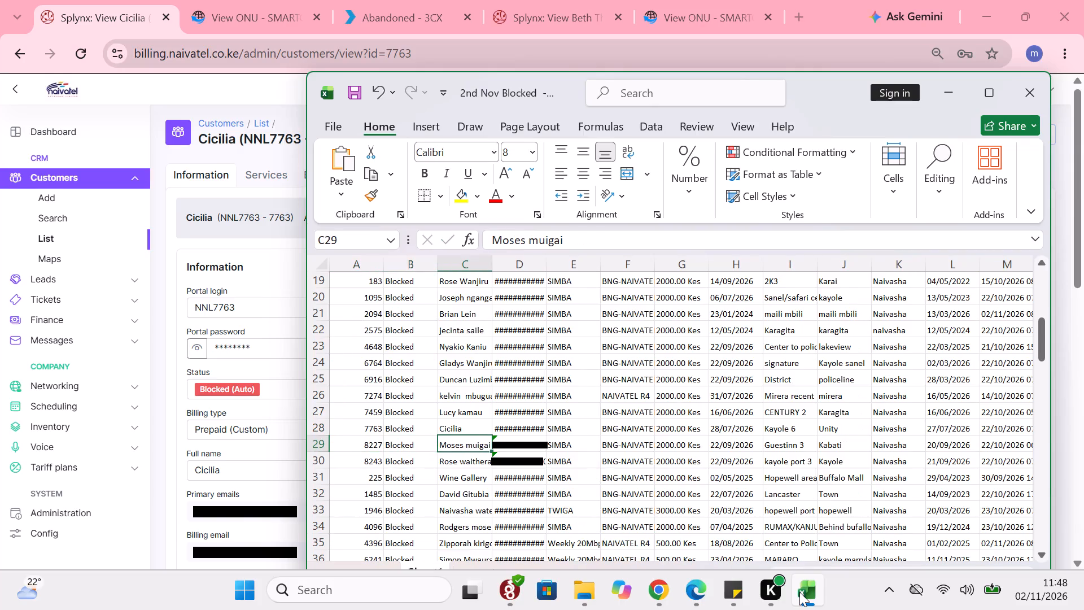
key(ctrl+c)
Return to Splynx and open the customers list.
scroll(859, 609, up, 1)
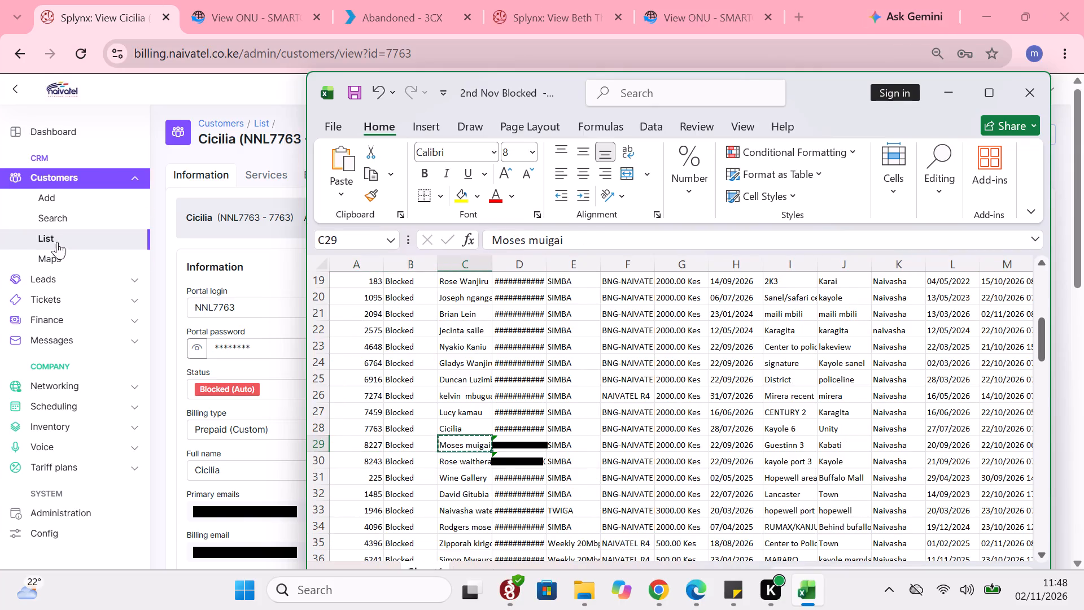
click(58, 239)
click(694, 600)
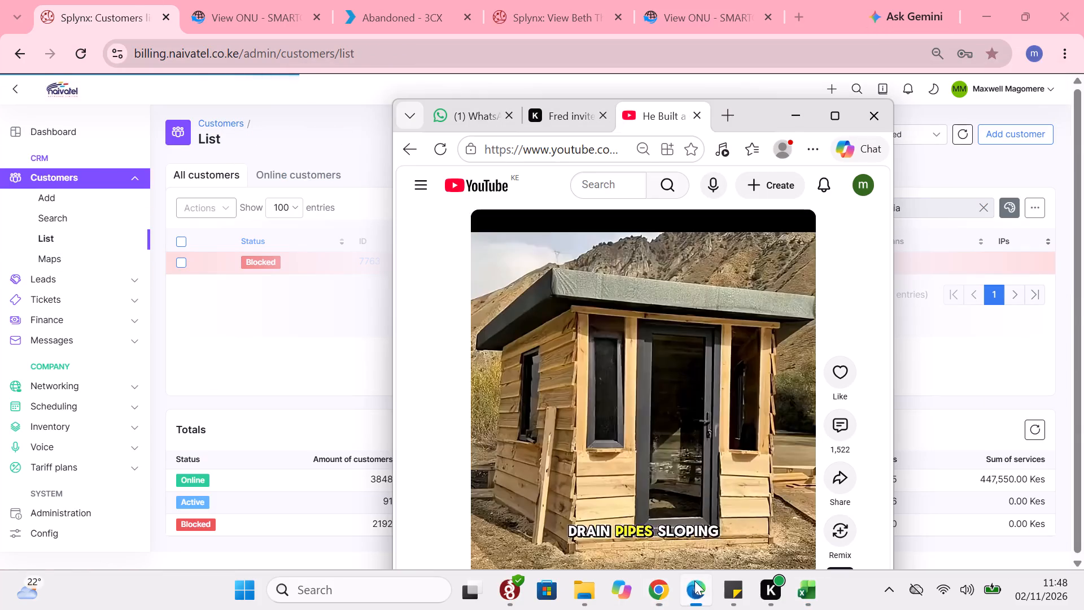